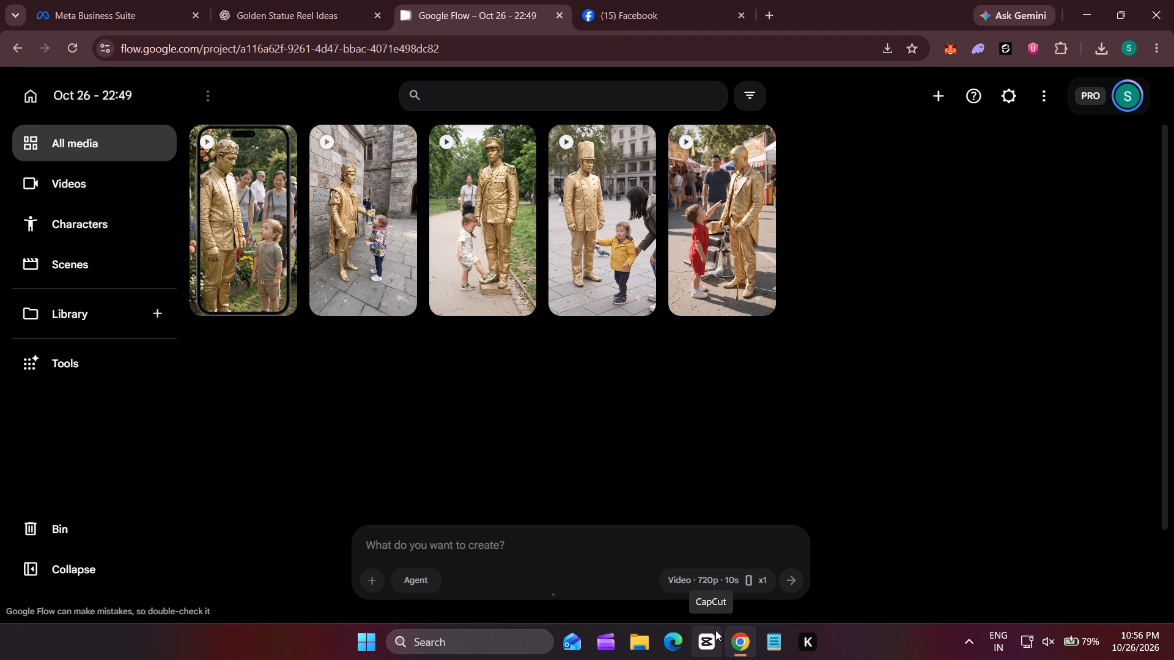
Launch CapCut.
click(715, 630)
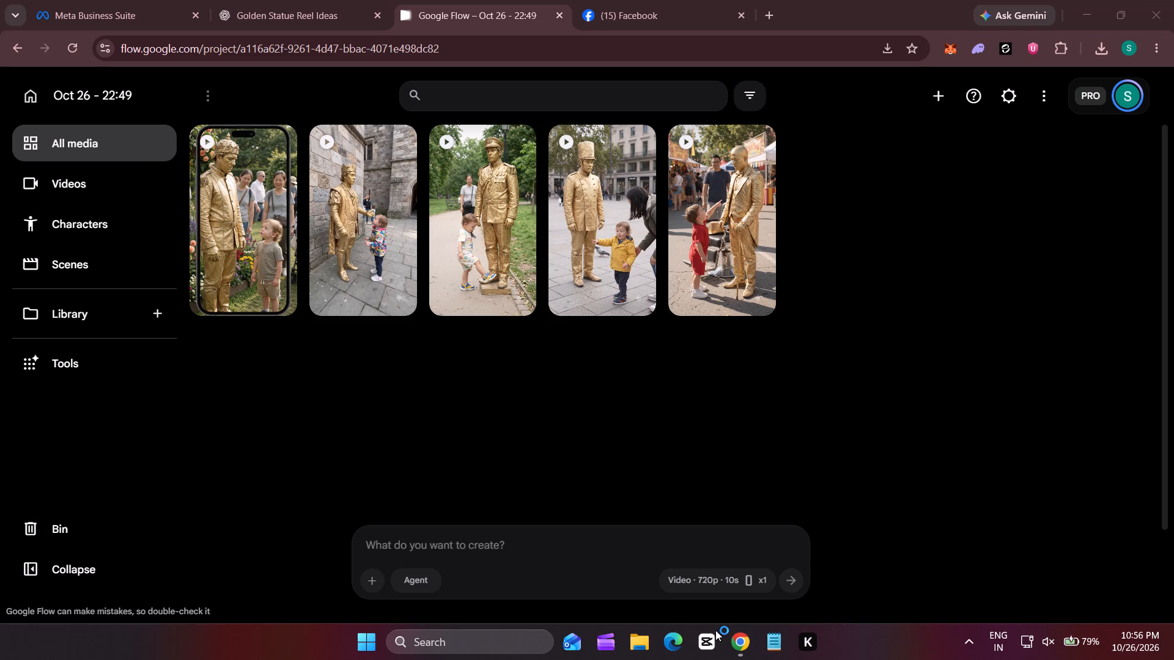
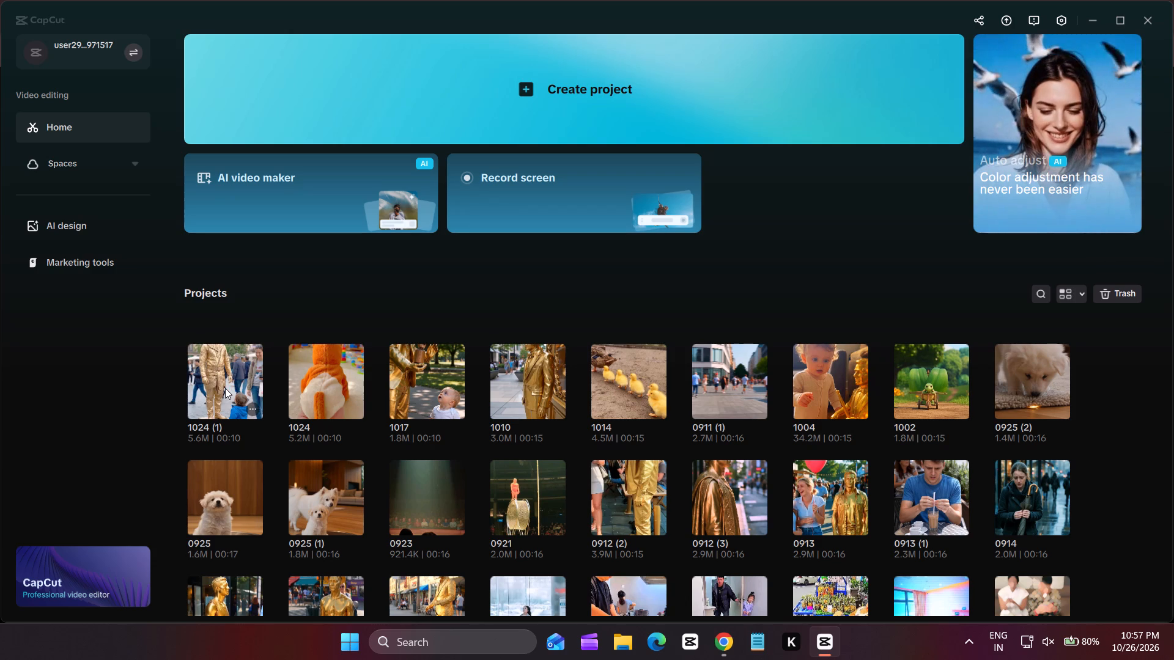
Open the existing 1024 (1) project.
click(225, 388)
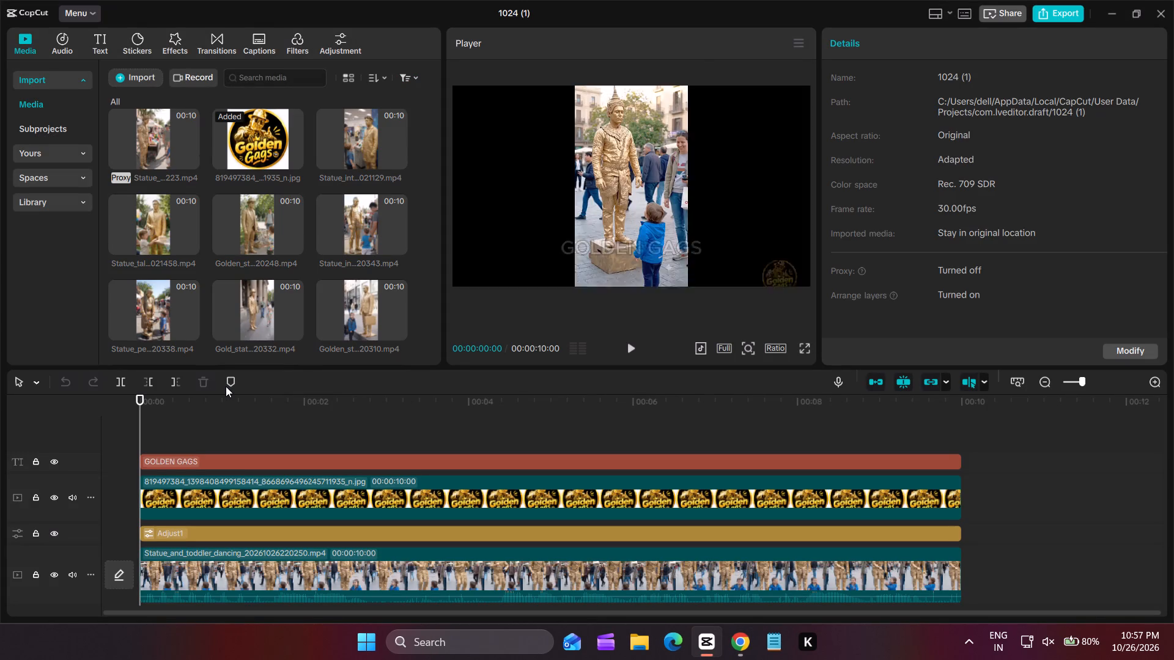
Delete the eleven unused older statue clips from the project media, keeping the proxy clip, the Golden Gags logo and the clip used in the timeline.
scroll(300, 276, down, 2)
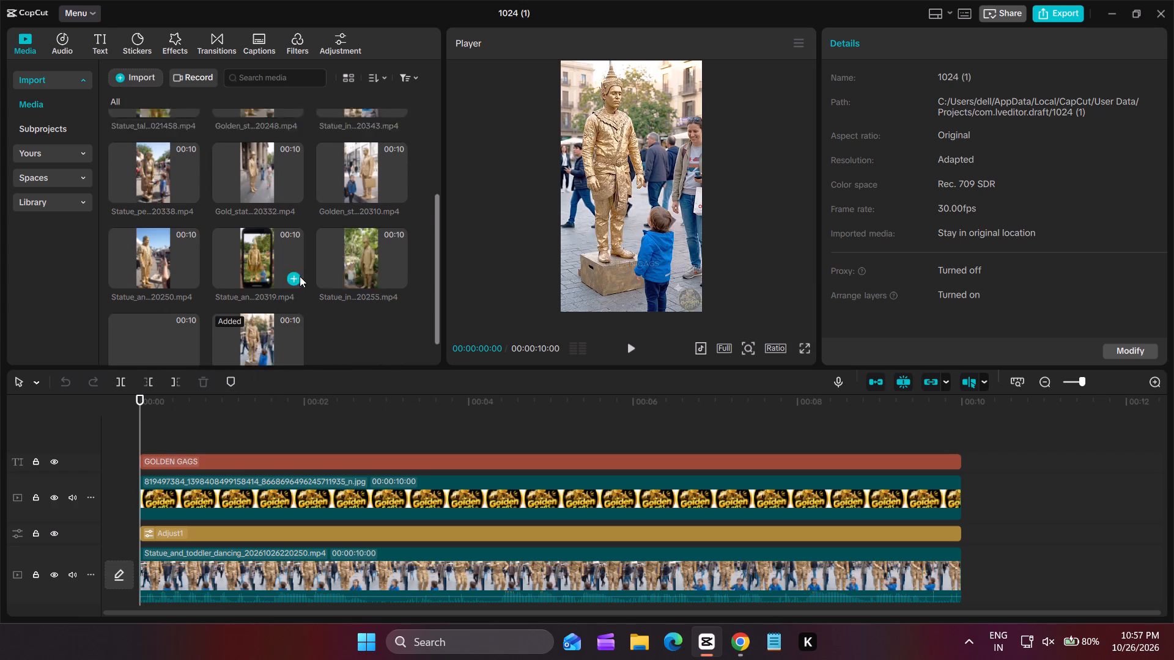
scroll(300, 276, down, 5)
scroll(303, 296, up, 5)
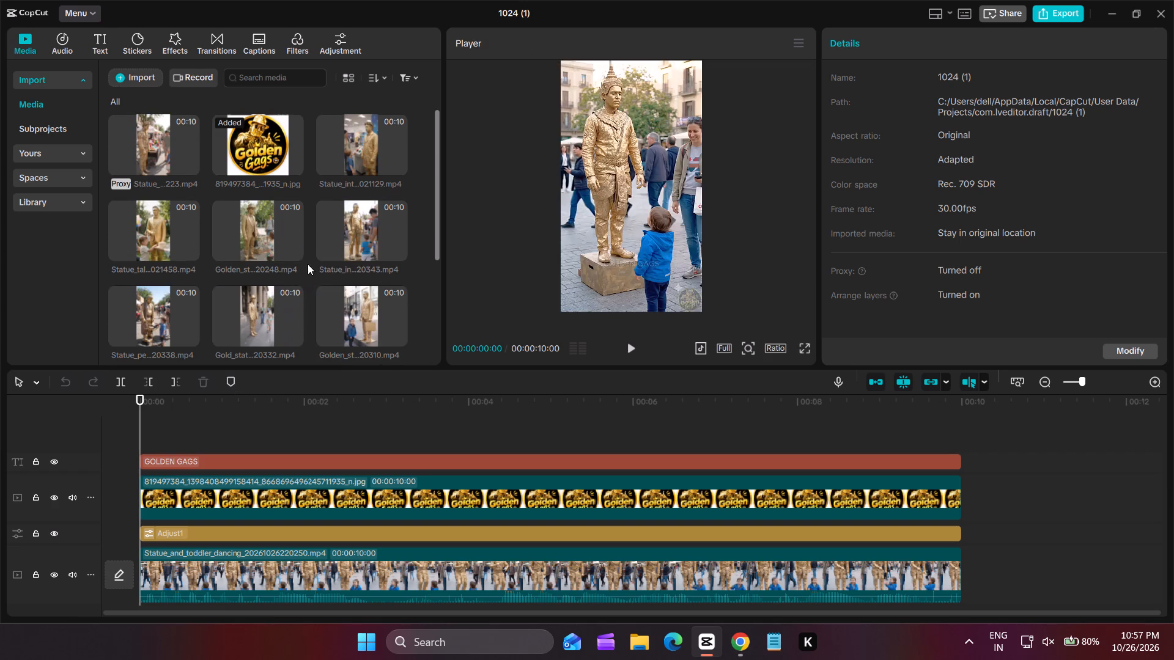
click(341, 151)
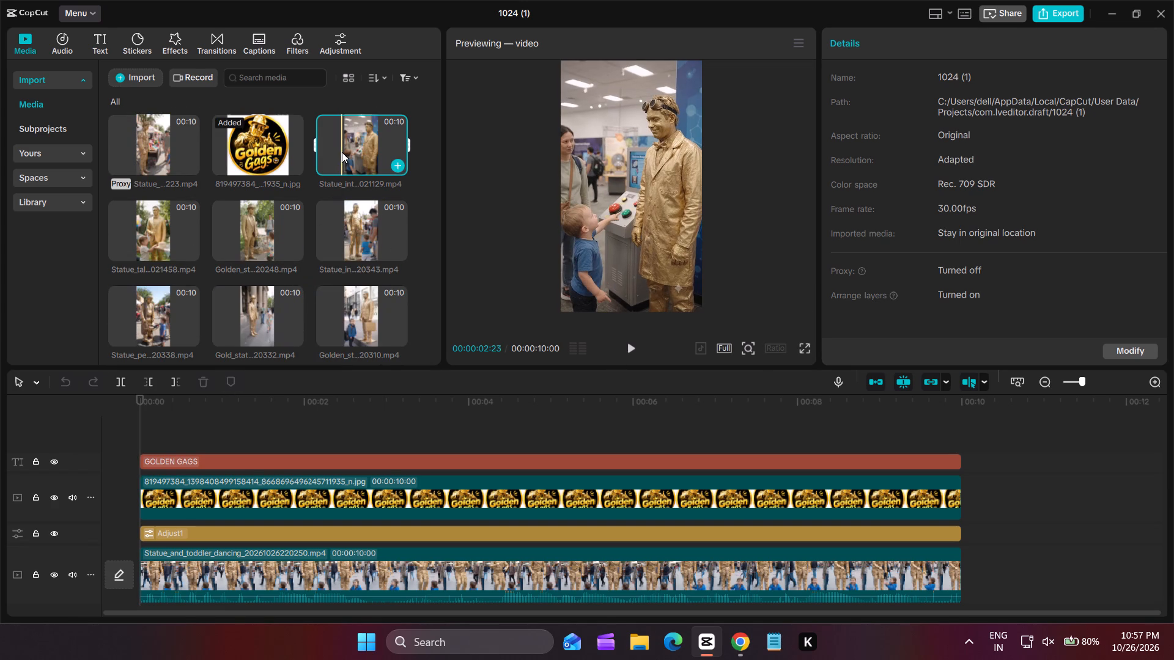
key(BackSpace)
click(342, 152)
key(BackSpace)
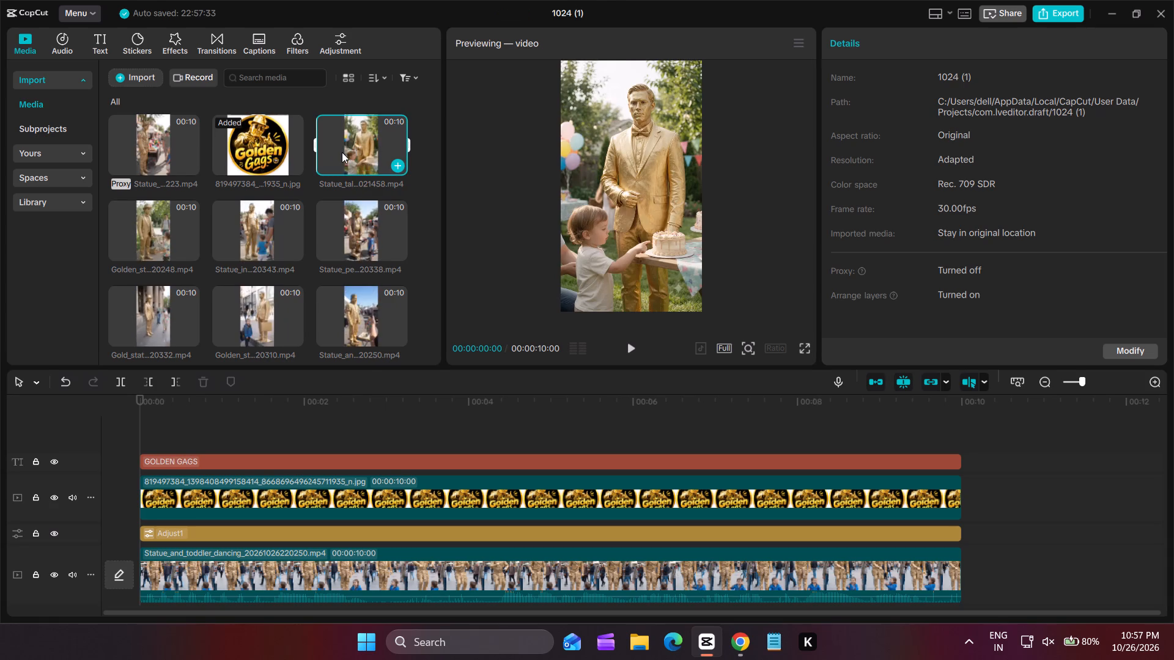
click(342, 152)
key(BackSpace)
click(342, 152)
key(BackSpace)
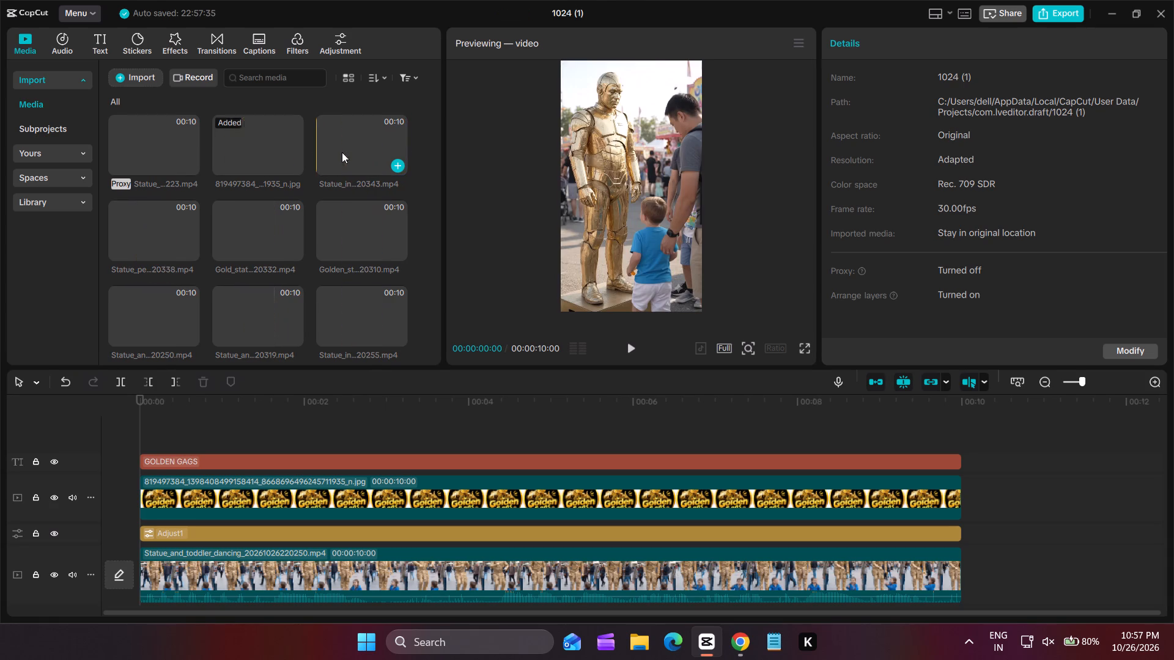
click(342, 152)
key(BackSpace)
click(342, 152)
key(BackSpace)
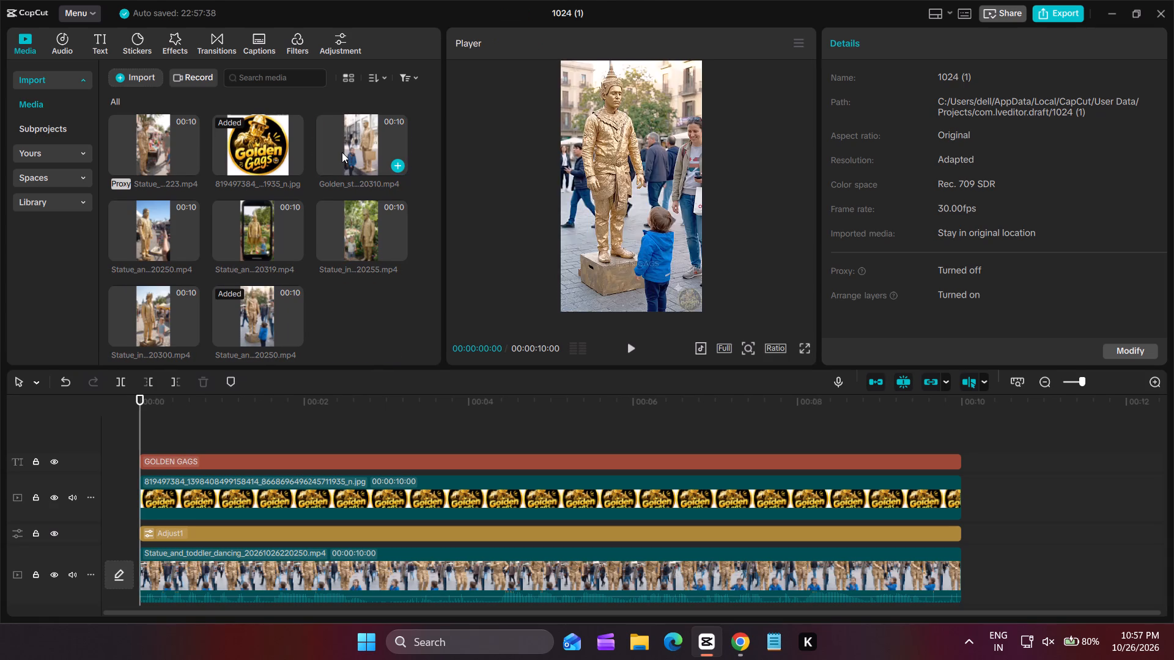
click(342, 152)
key(BackSpace)
click(342, 152)
key(BackSpace)
click(342, 152)
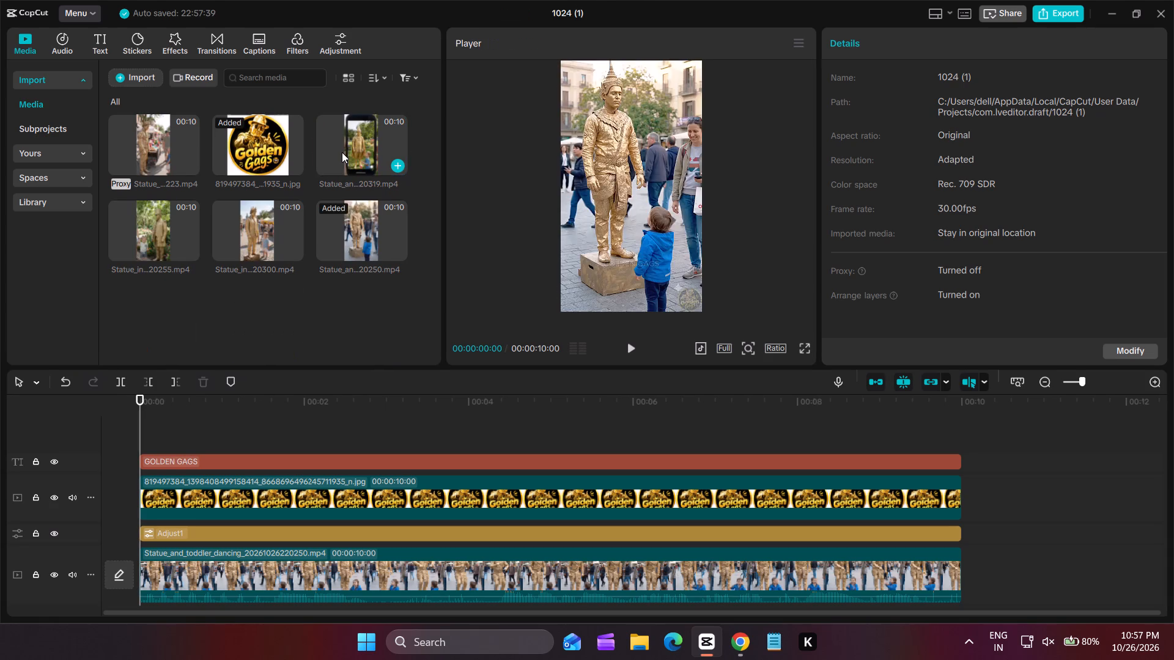
key(BackSpace)
click(342, 152)
key(BackSpace)
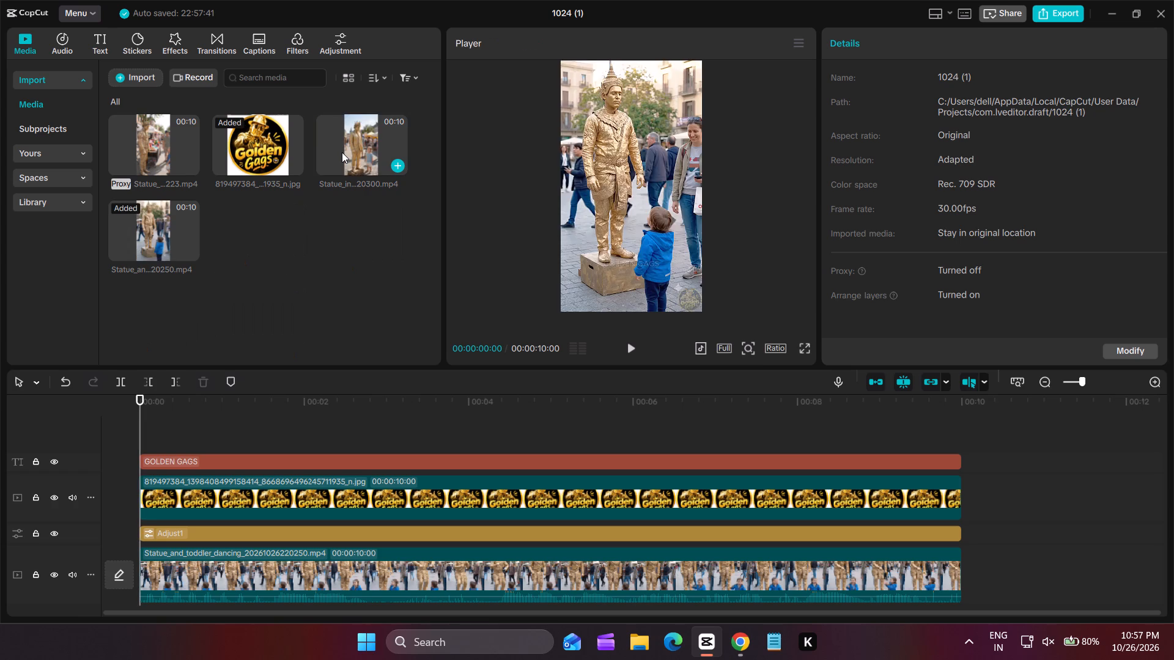
click(342, 152)
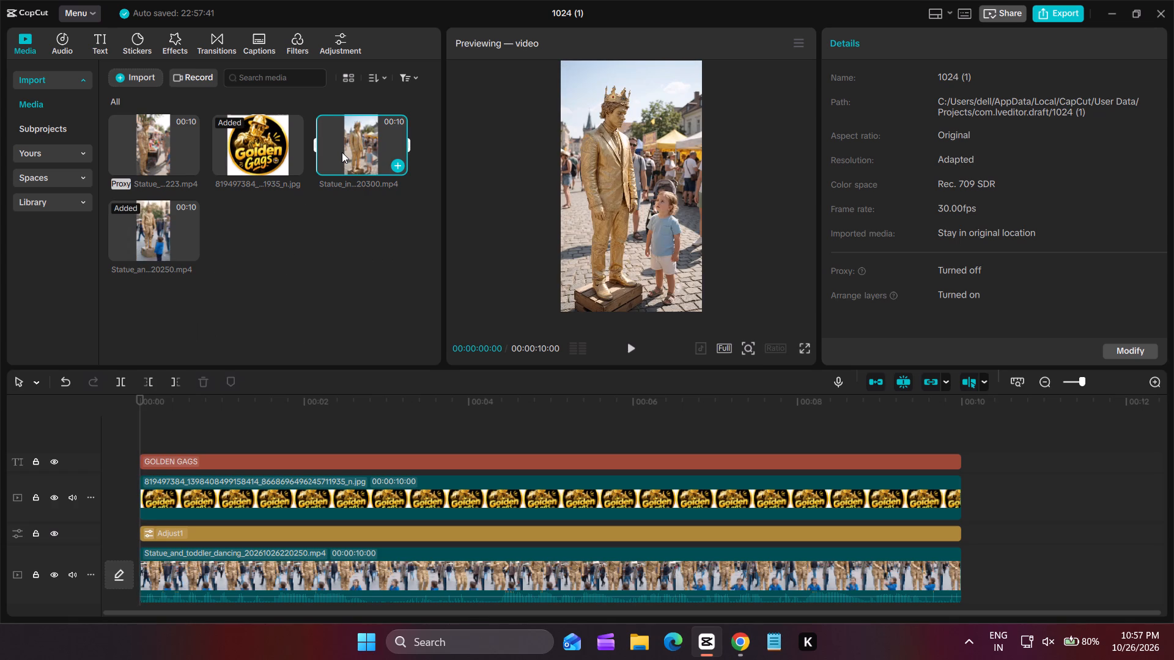
key(BackSpace)
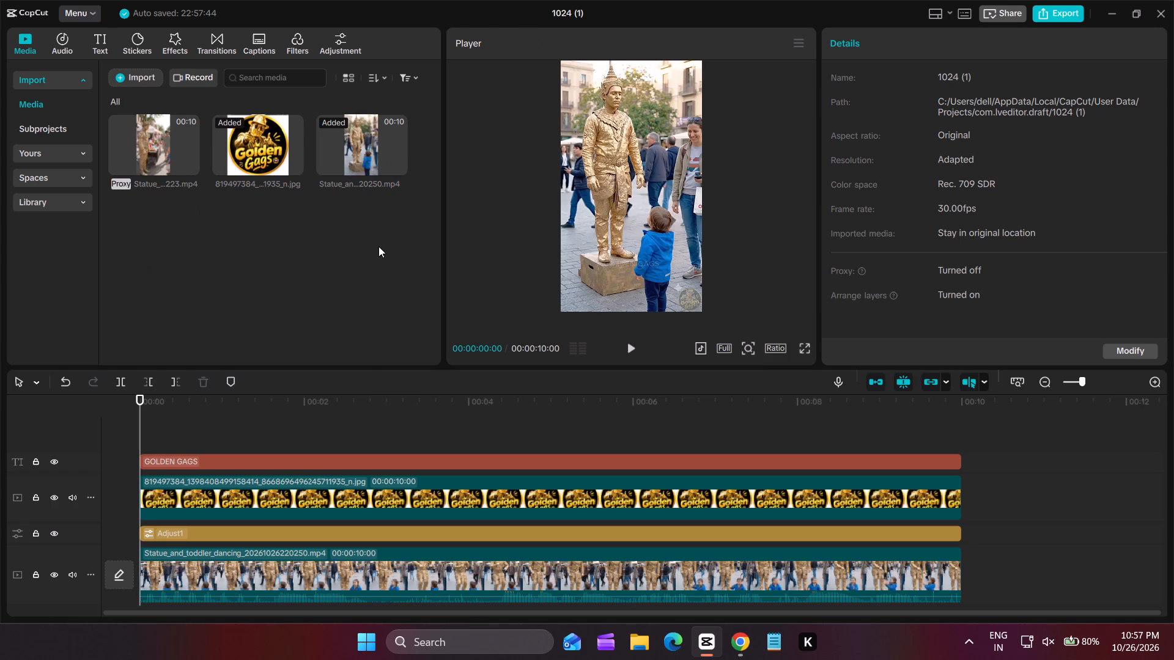
scroll(378, 246, down, 5)
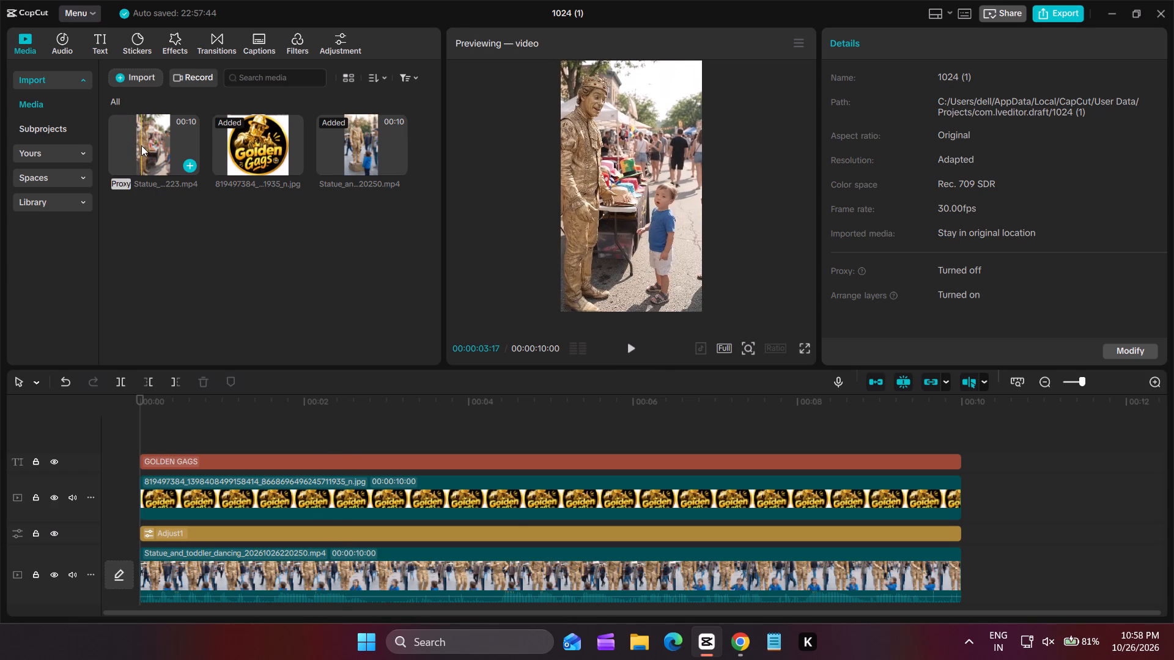
click(737, 642)
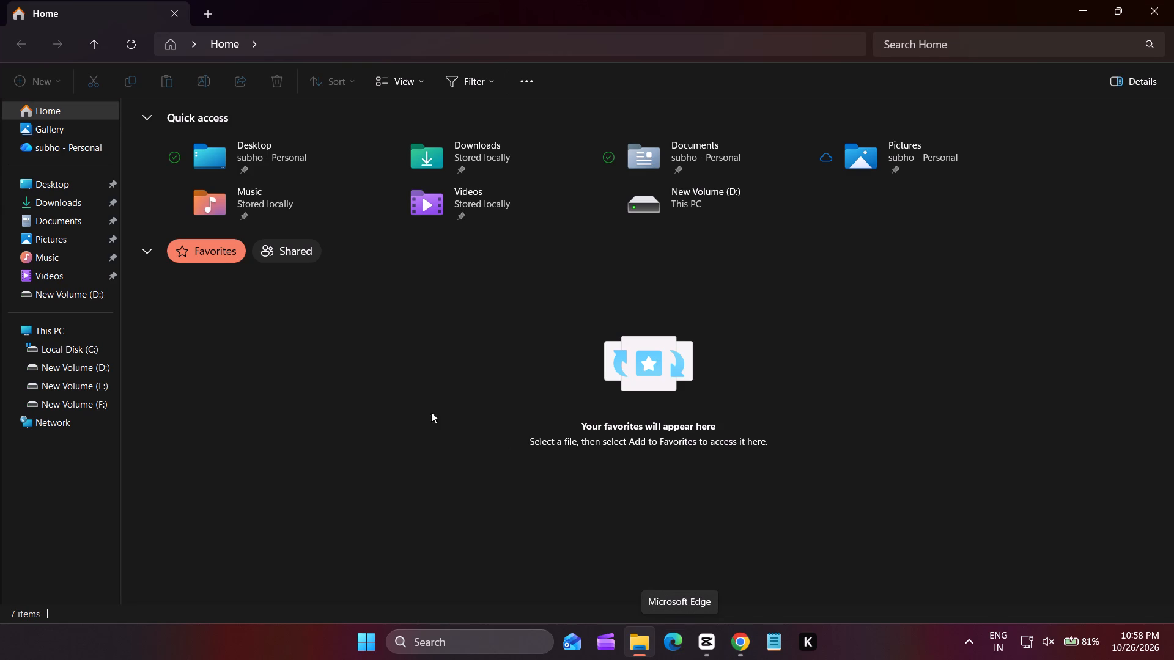
click(93, 402)
click(92, 384)
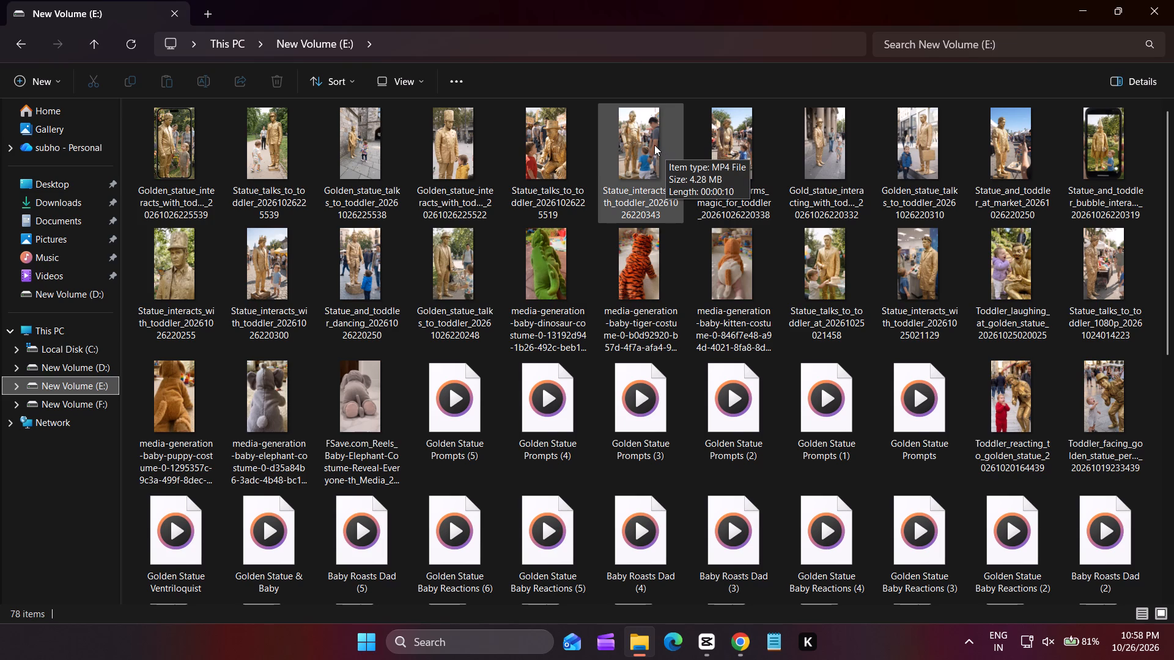
click(586, 153)
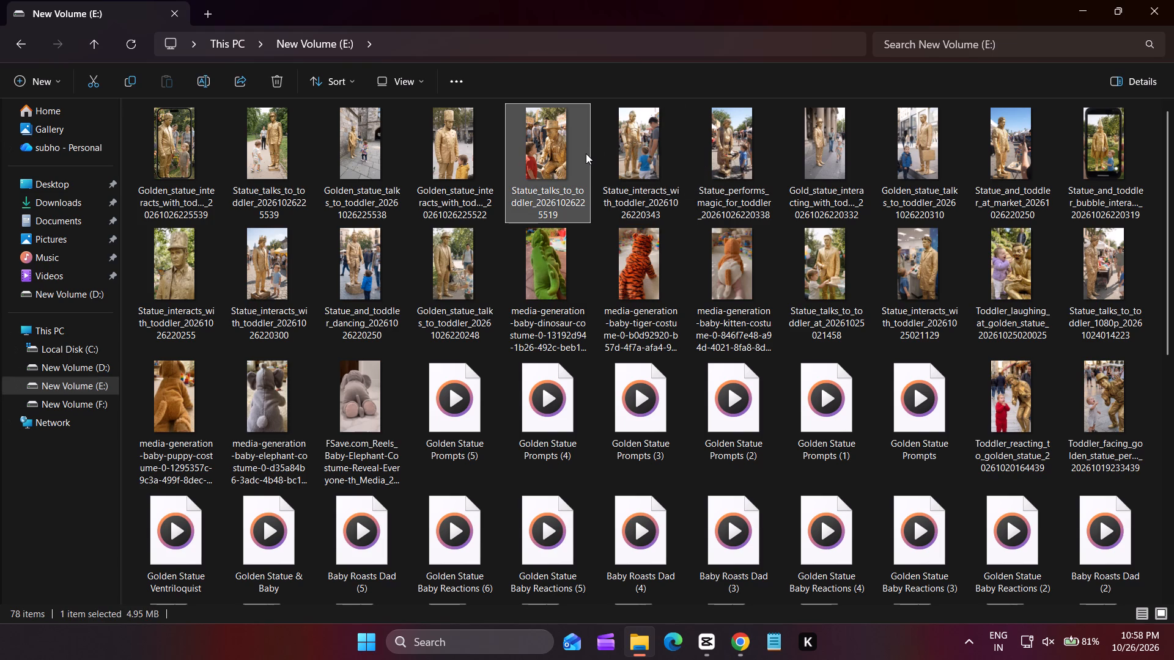
shift+click(189, 150)
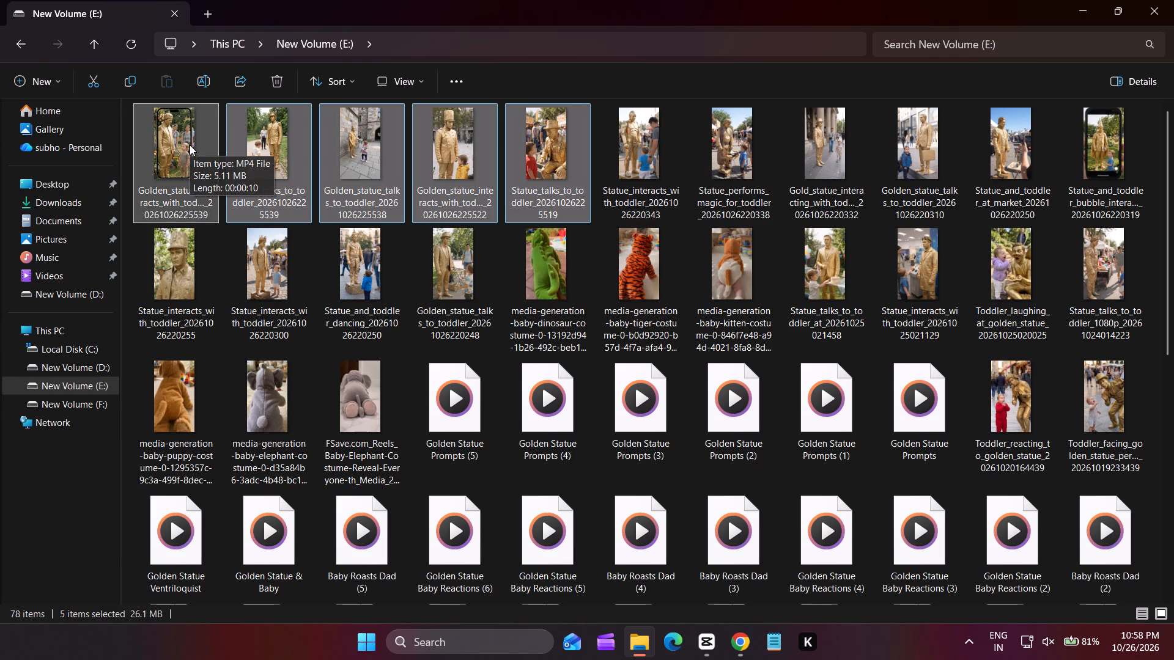
drag(550, 167, 576, 256)
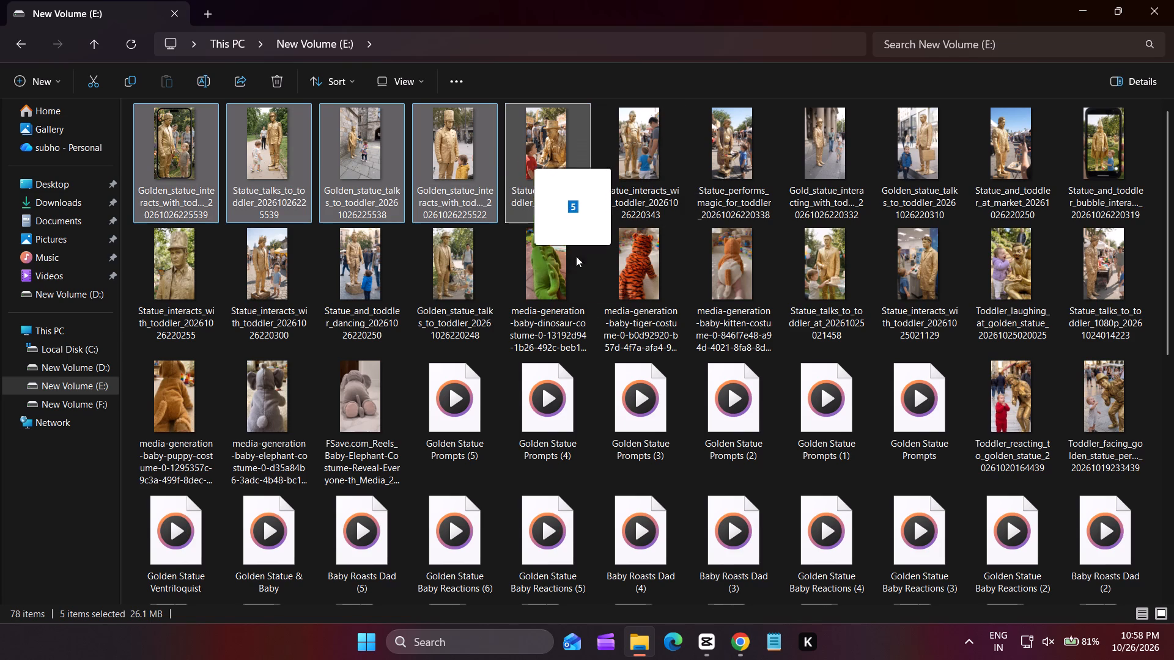
drag(576, 256, 687, 574)
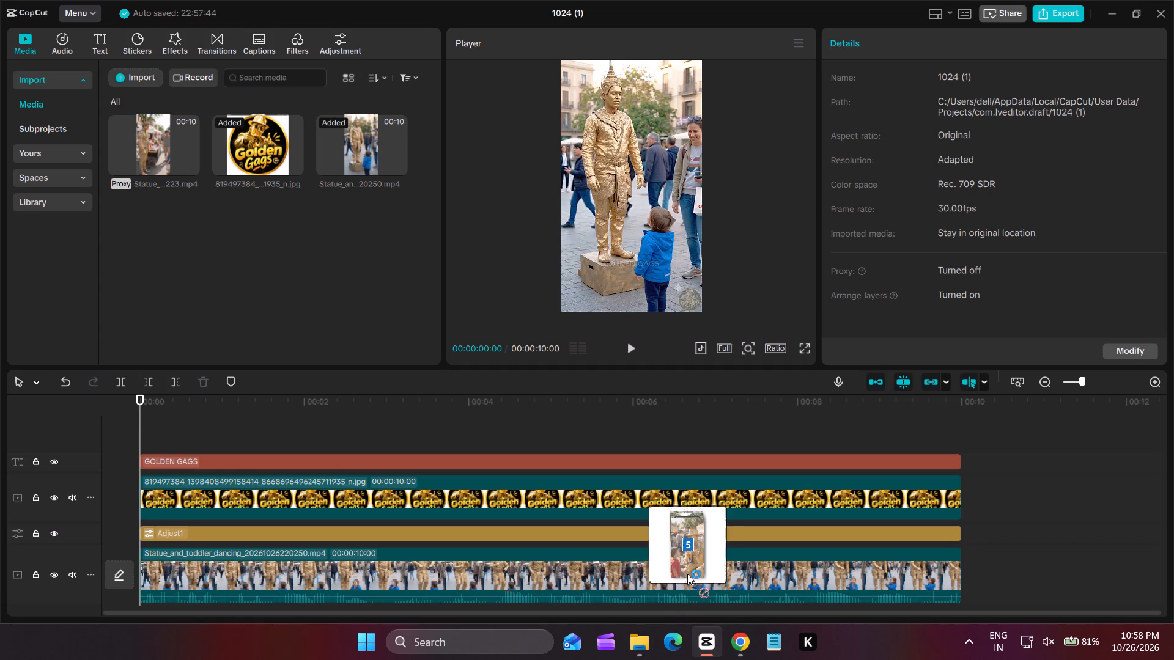
drag(687, 574, 316, 276)
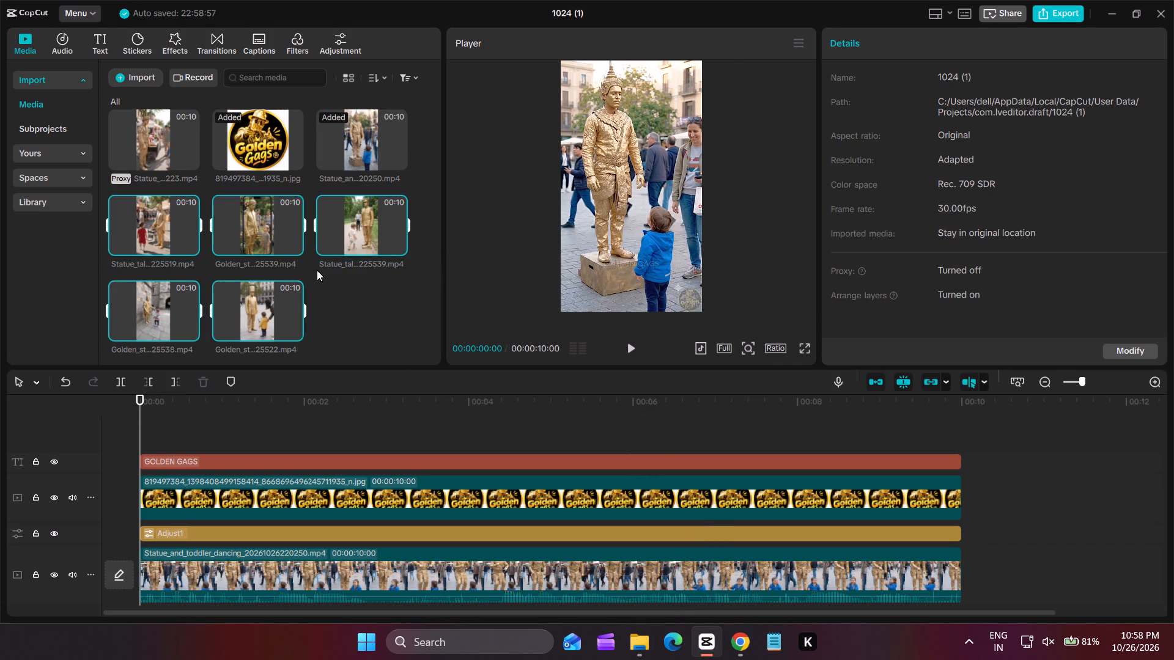
Replace the main timeline clip with Statue_talks_to_toddler_20261026225519.mp4, using the original video effect.
click(130, 211)
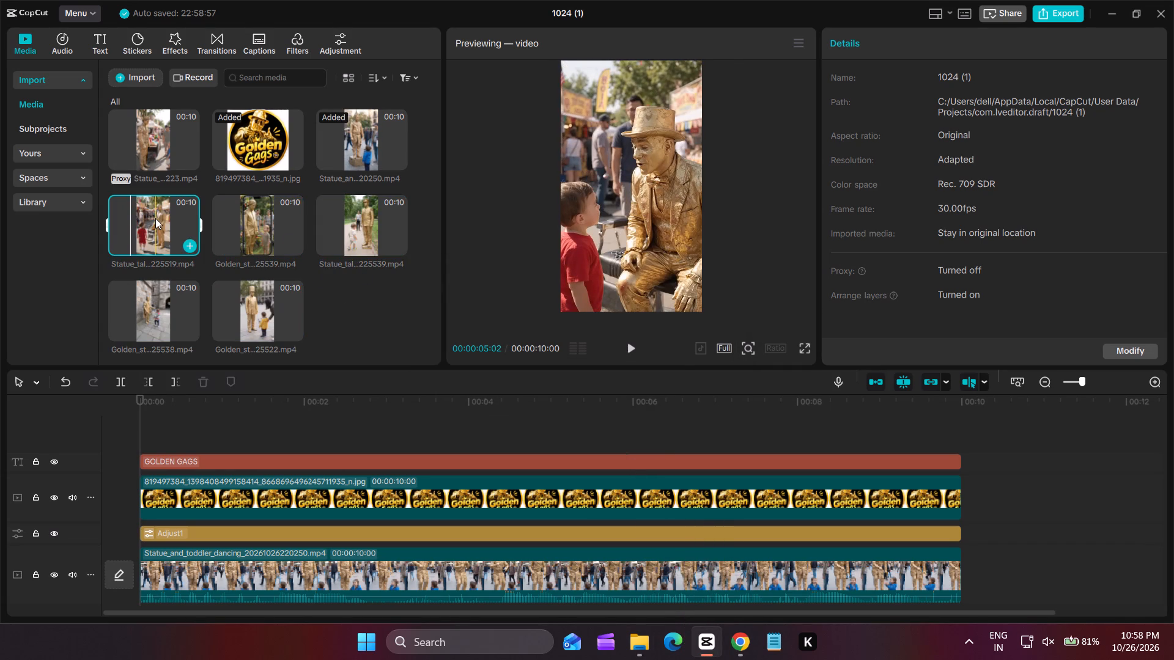
scroll(156, 218, down, 1)
drag(157, 213, 389, 563)
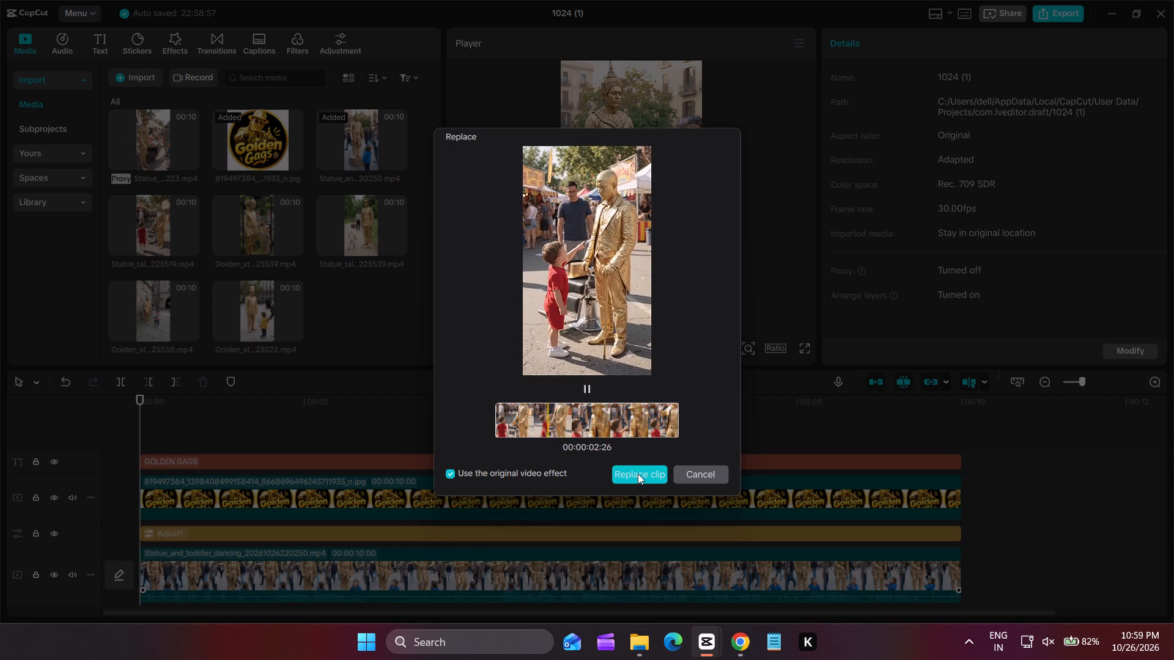
click(638, 474)
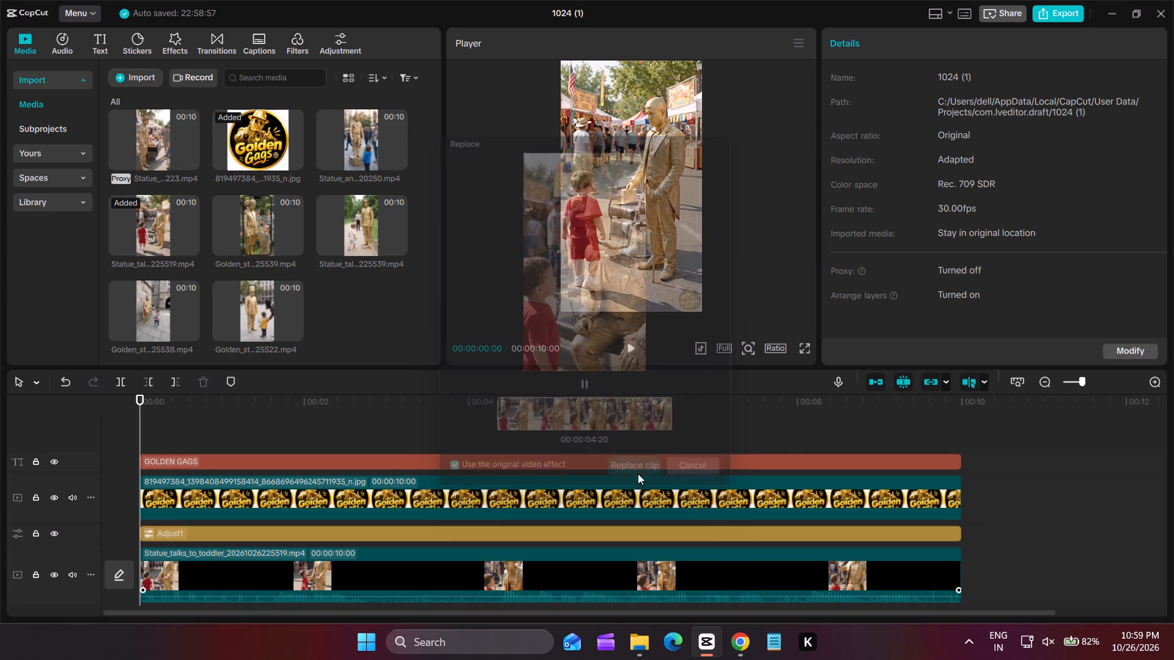
Open the export settings and name the output file LAST DAY 11.
click(1062, 15)
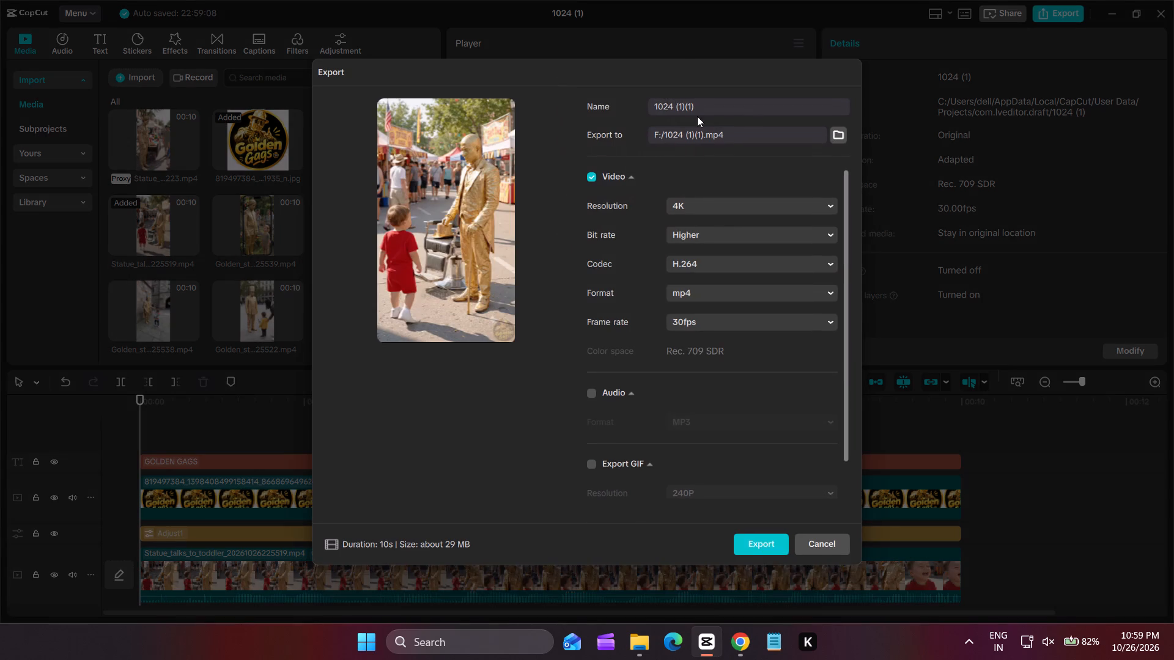
triple_click(696, 109)
text(LAS)
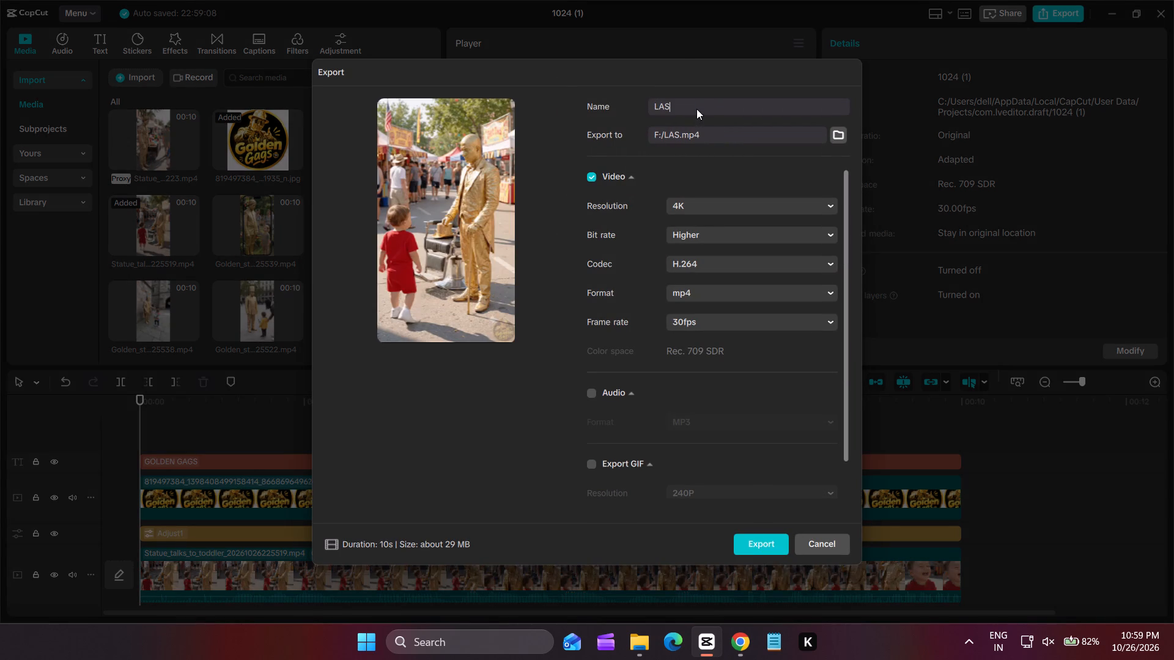
text(T)
key(space)
text(DA)
text(Y)
key(space)
text(11)
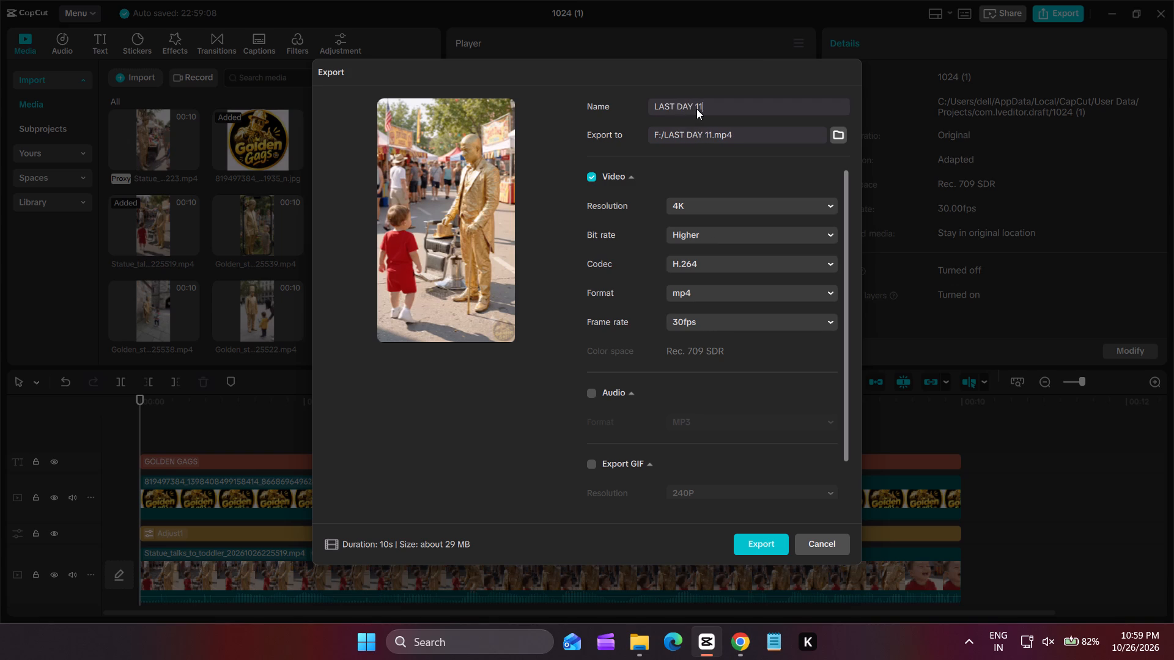
Copy only the base text LAST DAY from the output file name, and complete the name as LAST DAY 11.
triple_click(685, 103)
key(Right)
key(BackSpace)
key(BackSpace)
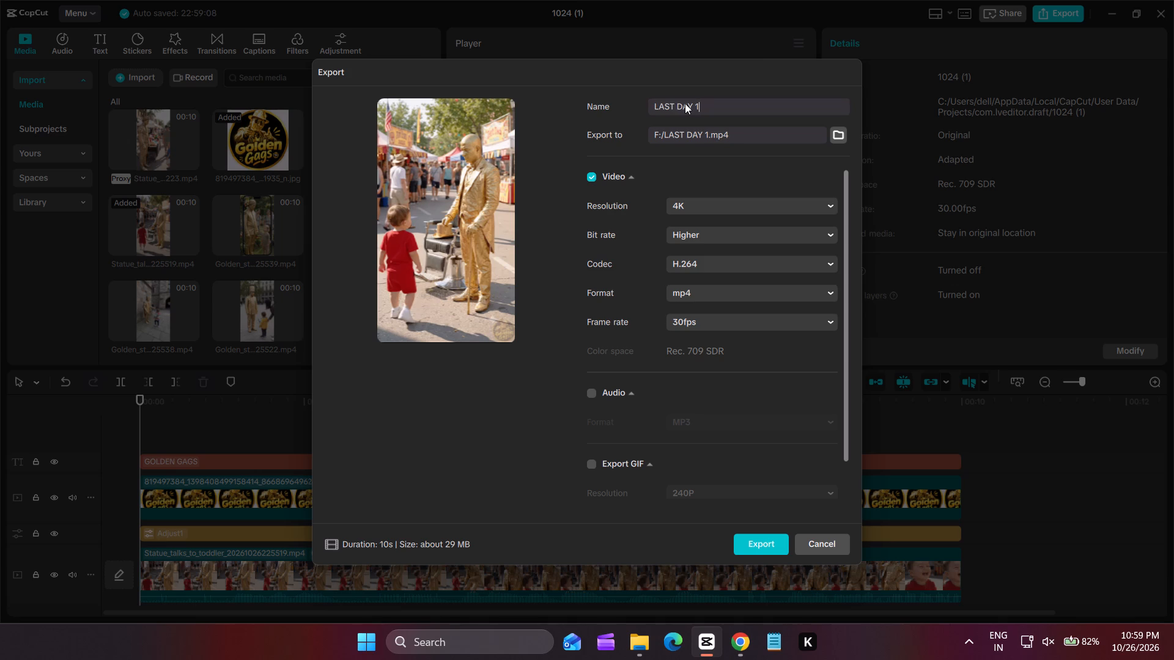
key(BackSpace)
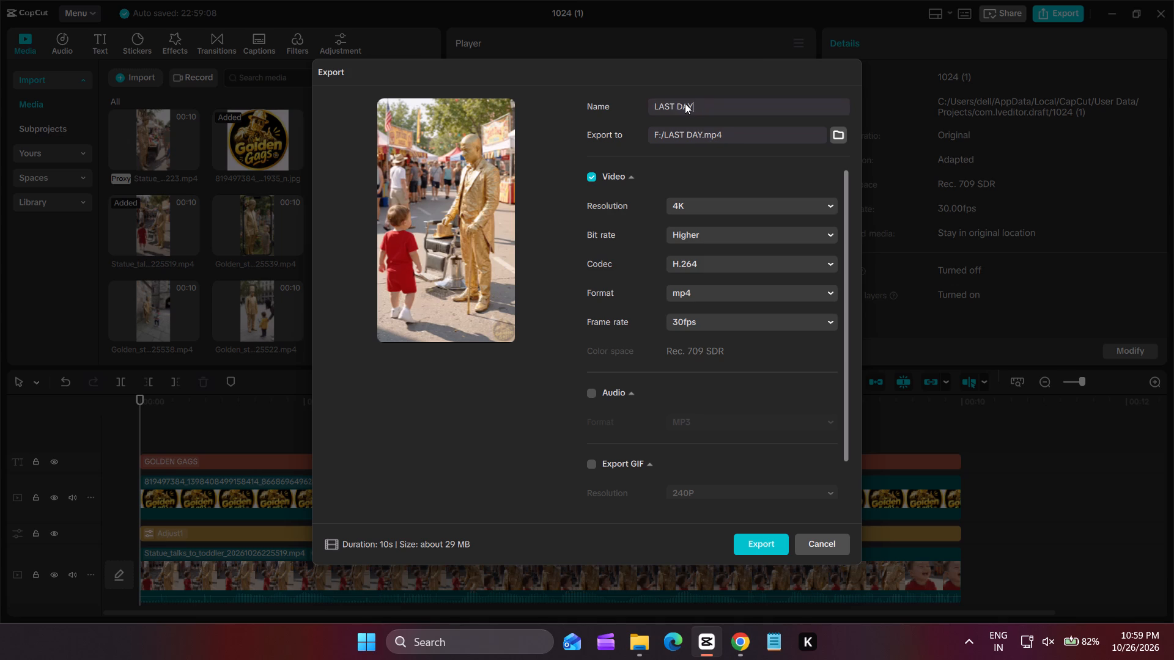
click(685, 103)
triple_click(685, 103)
key(ctrl+c)
key(ctrl+c)
drag(696, 98, 696, 101)
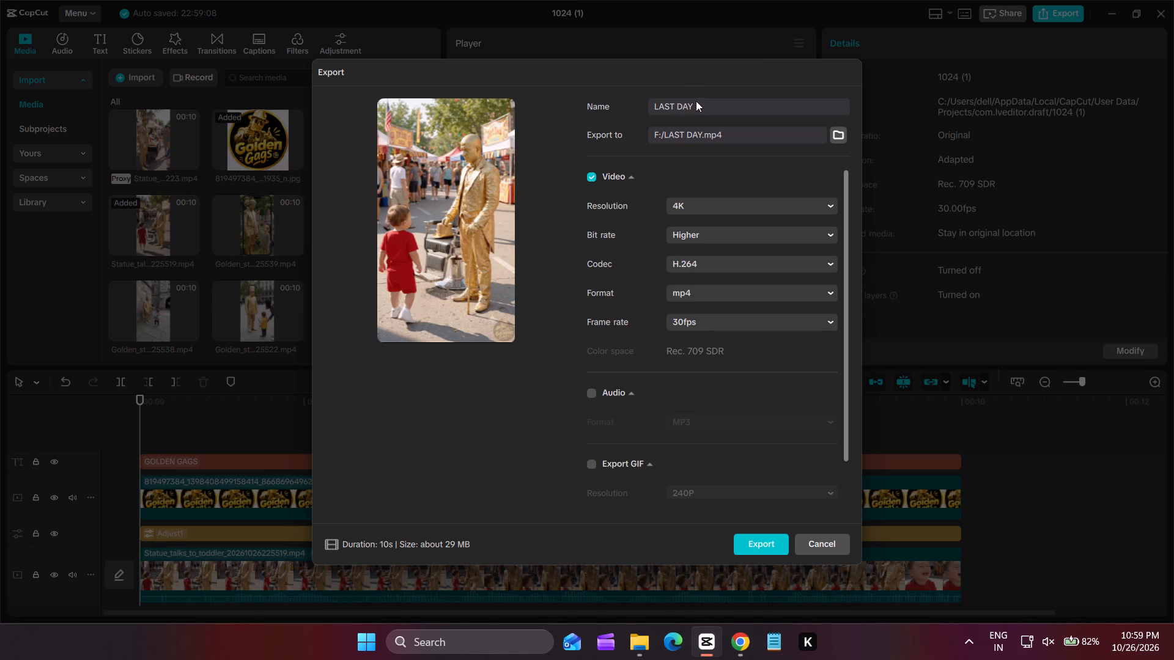
drag(696, 101, 699, 105)
click(699, 105)
key(space)
text(11)
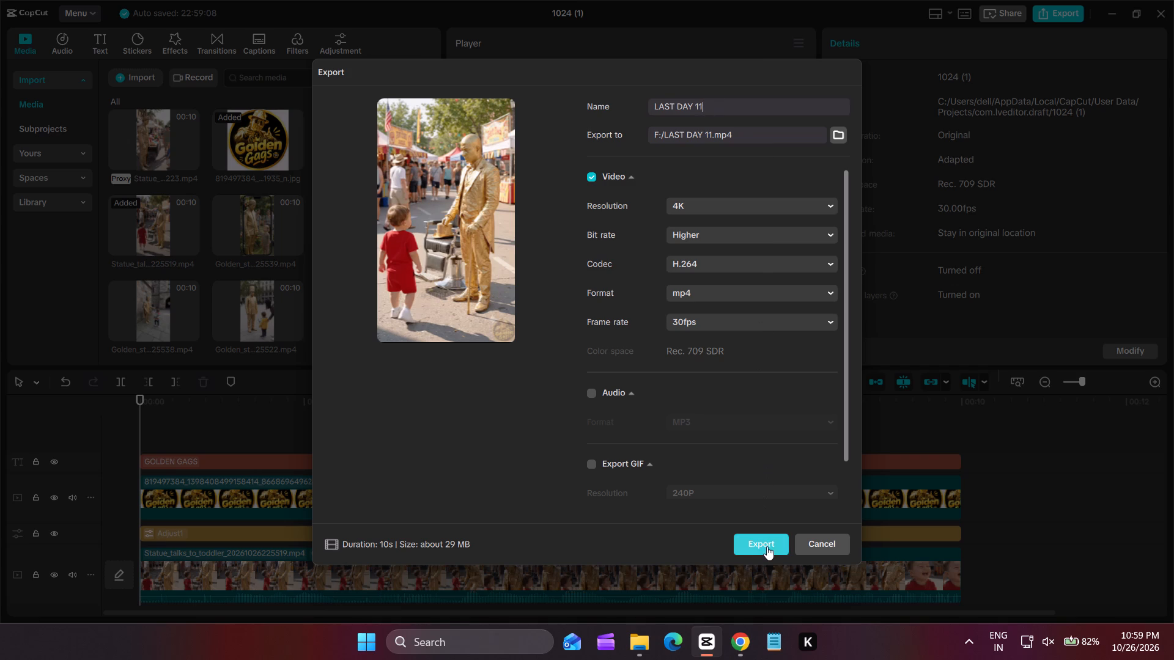
Export LAST DAY 11 at a frame rate of 60fps and dismiss the sharing page without sharing.
click(804, 326)
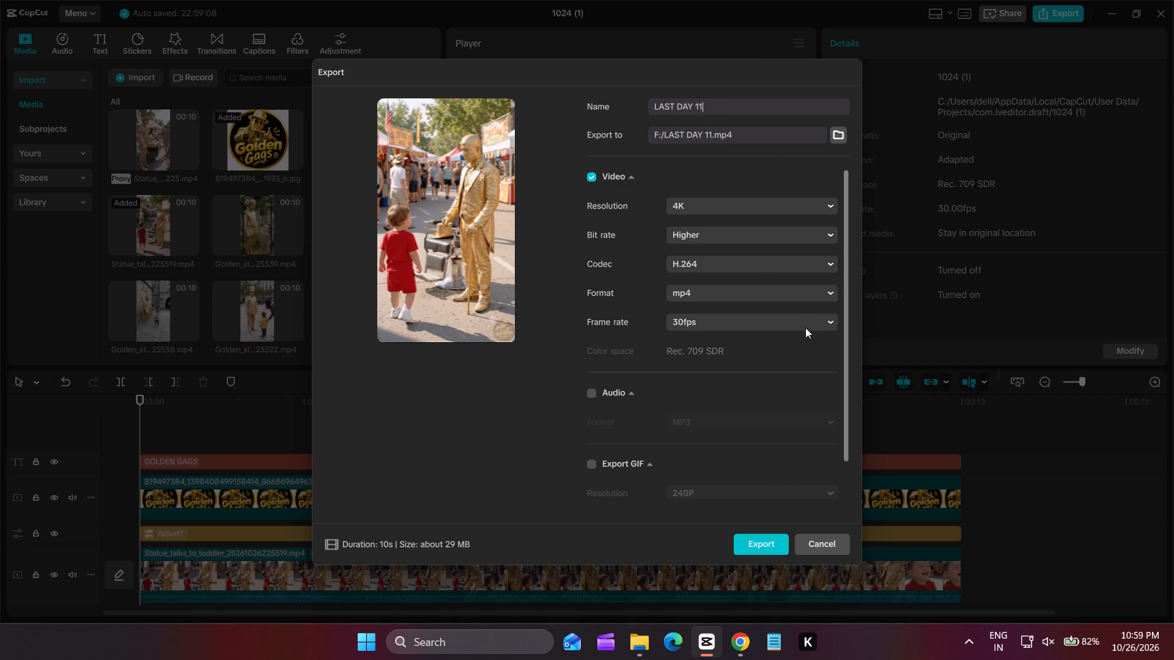
click(794, 491)
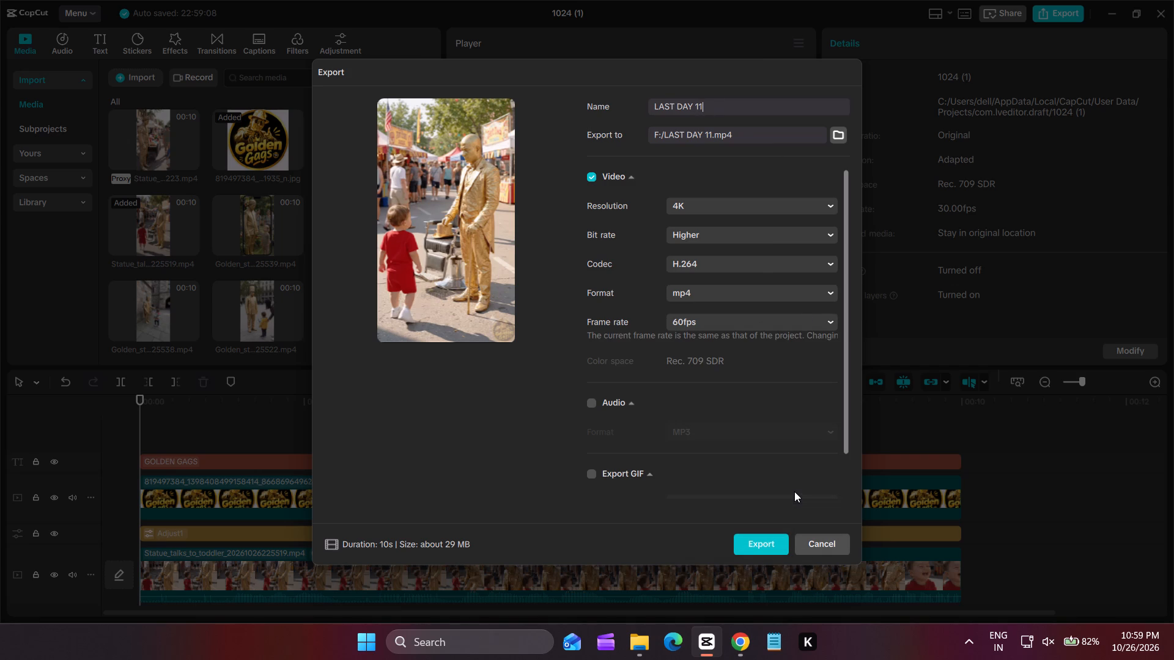
click(775, 540)
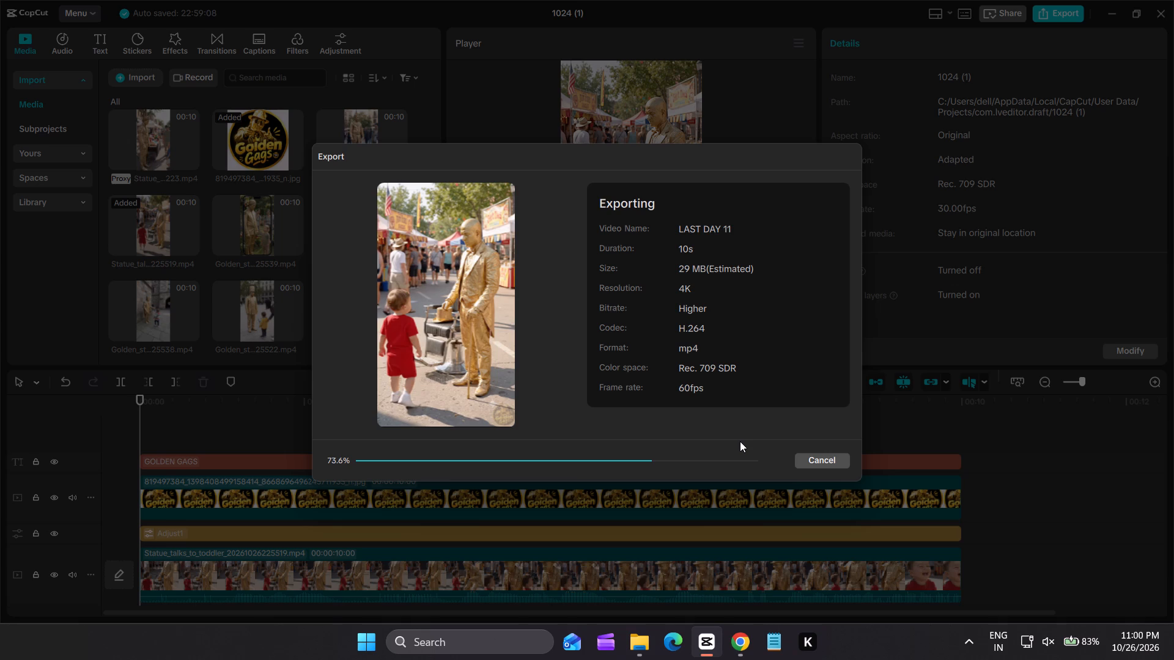
scroll(740, 441, down, 1)
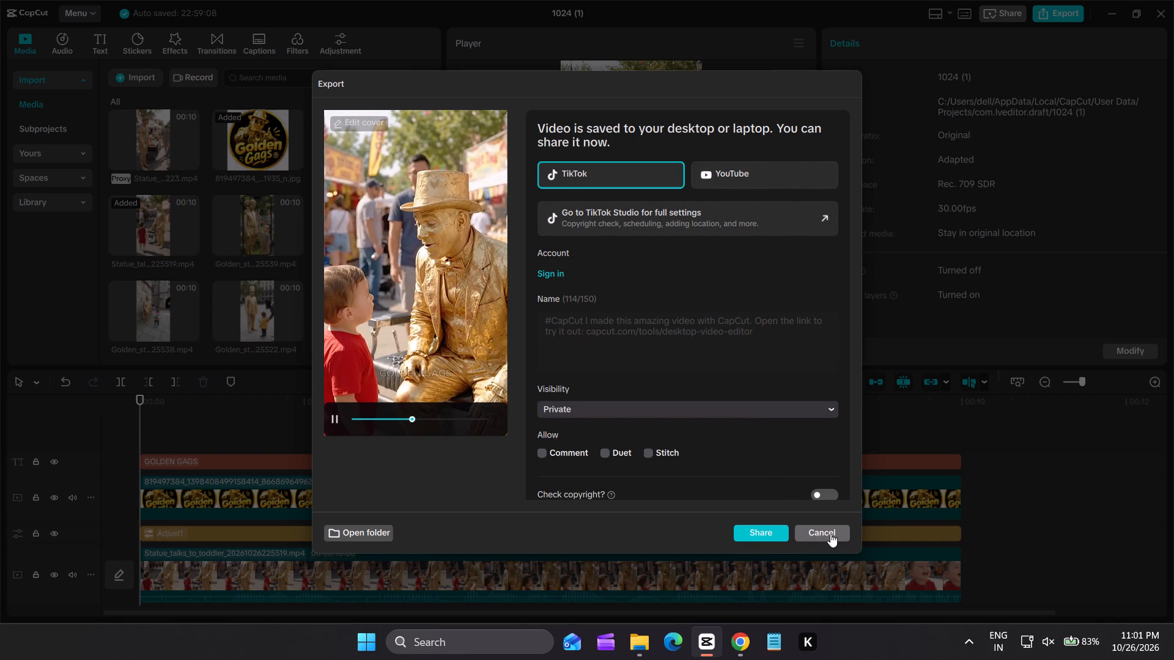
click(830, 533)
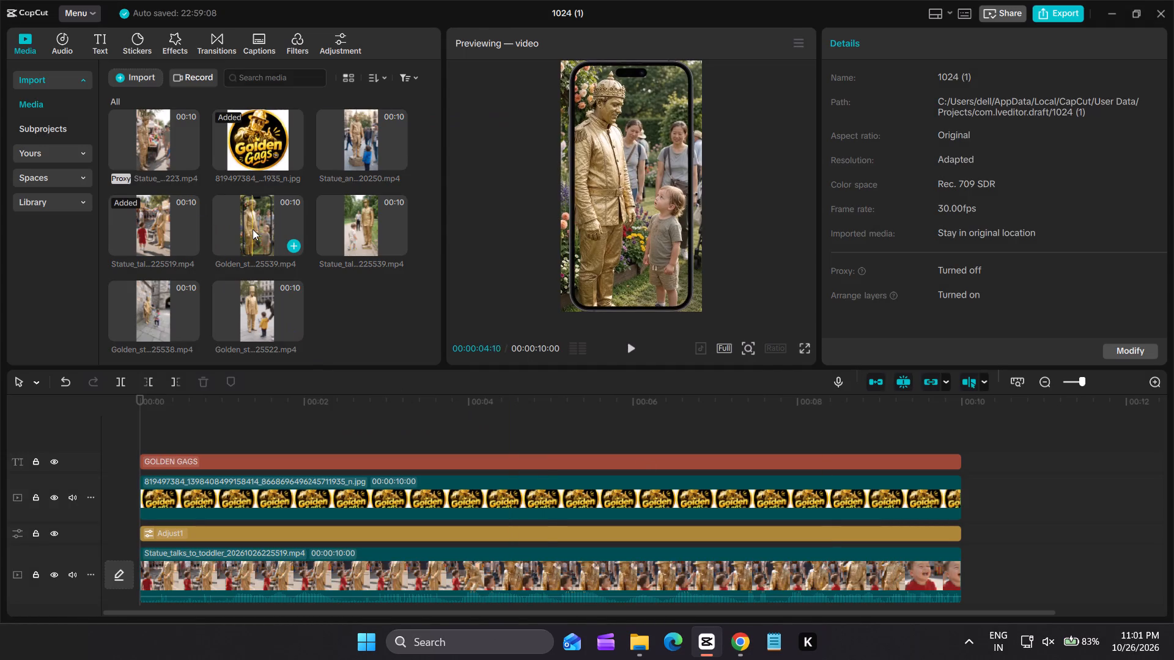
Replace the main timeline clip with the garden video Golden_statue_interacts_with_tod..._20261026225539.mp4.
drag(253, 229, 260, 232)
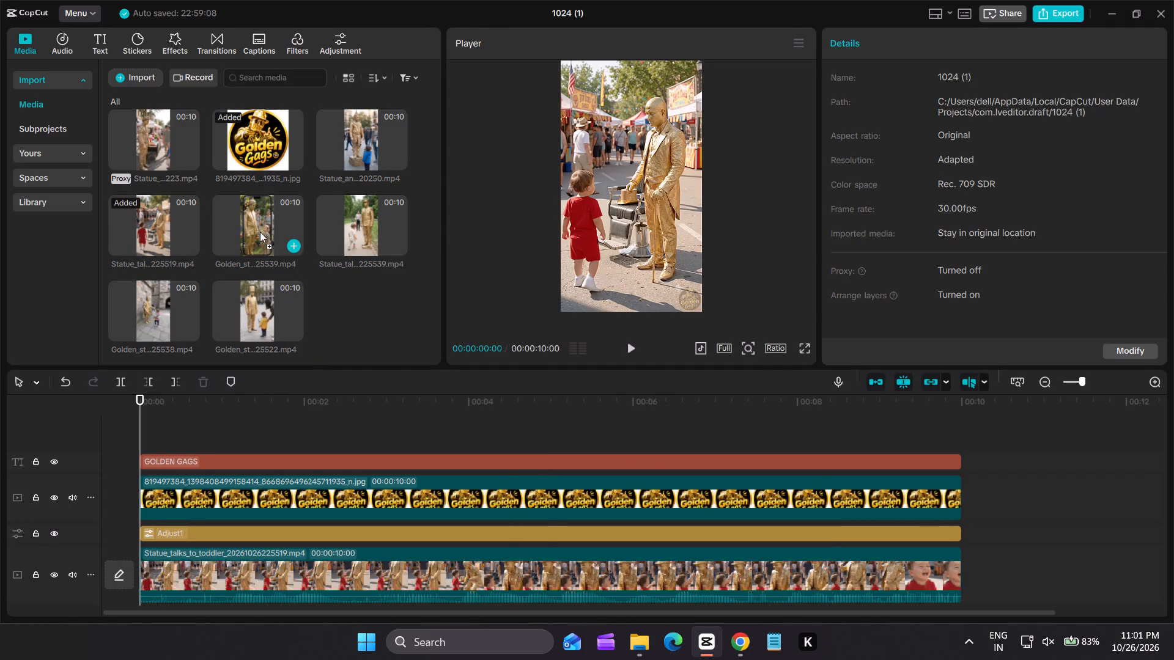
drag(260, 232, 454, 568)
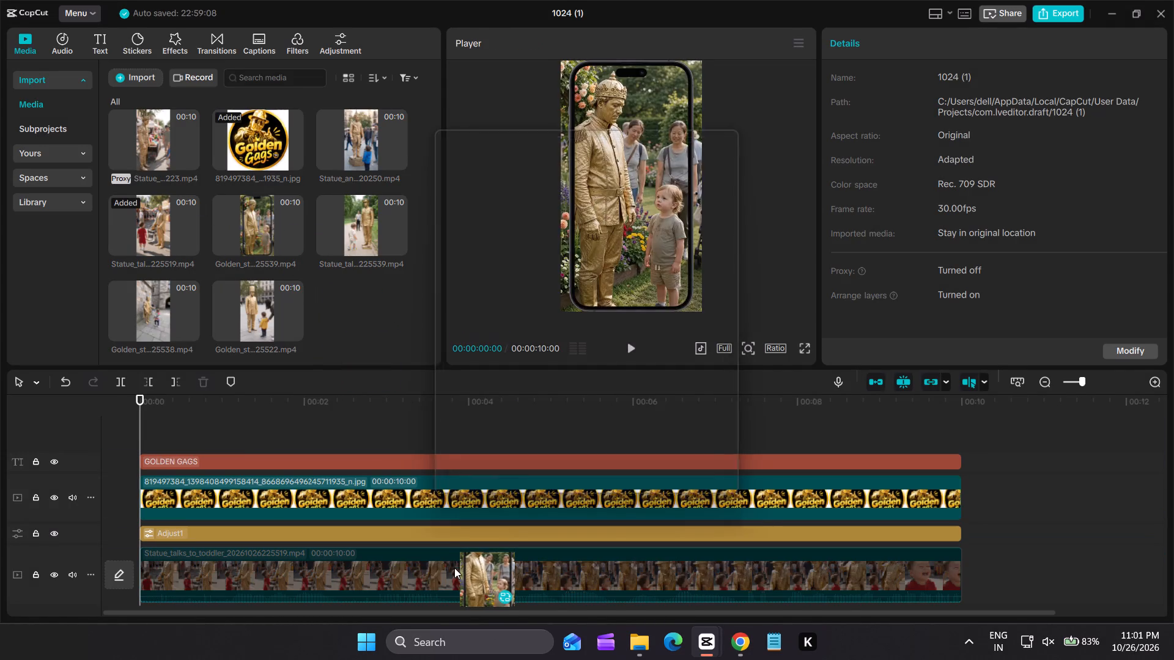
click(641, 479)
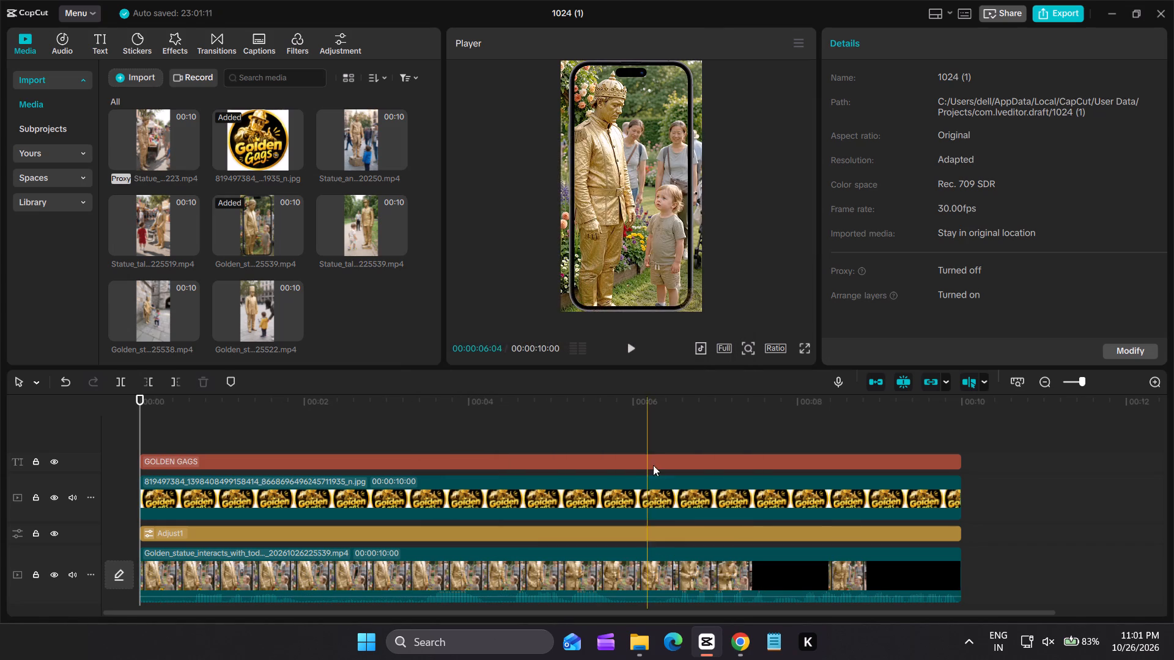
Export the garden statue version as LAST DAY 12 at 60fps, reusing the copied base name, and dismiss the sharing page.
click(1054, 10)
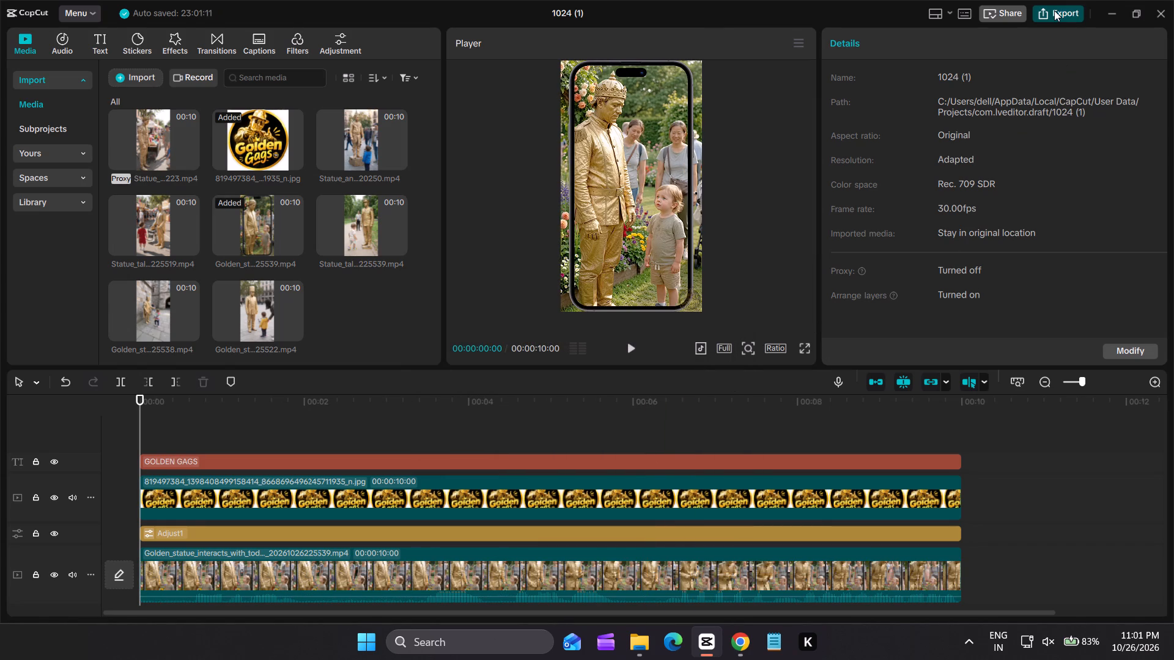
triple_click(737, 111)
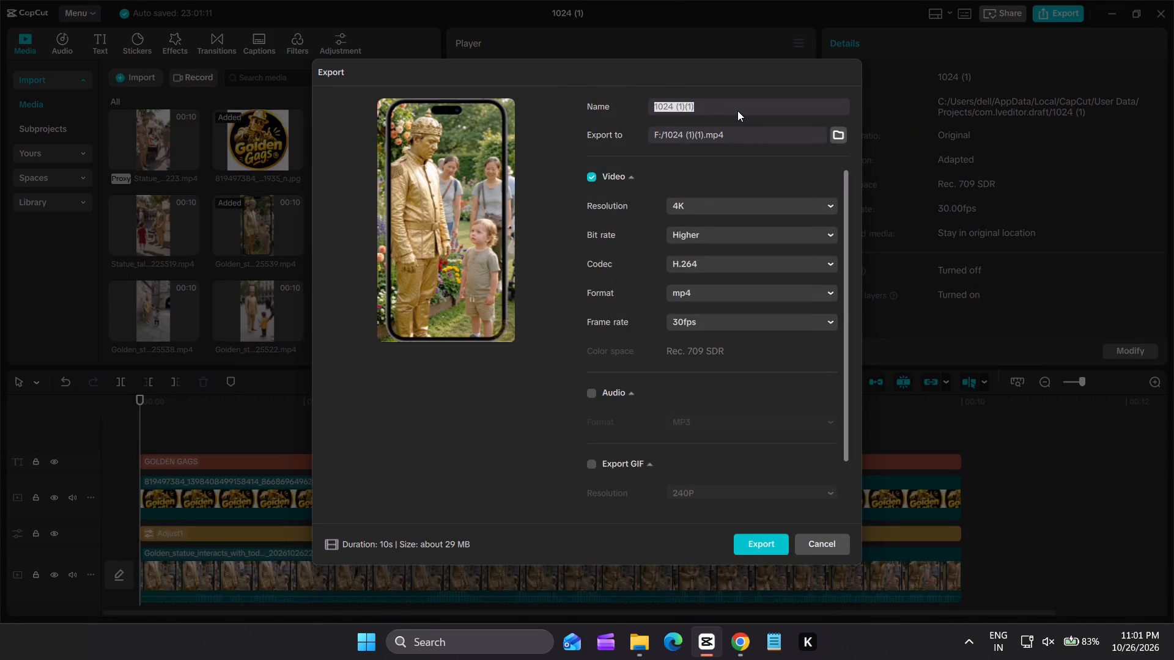
key(ctrl+v)
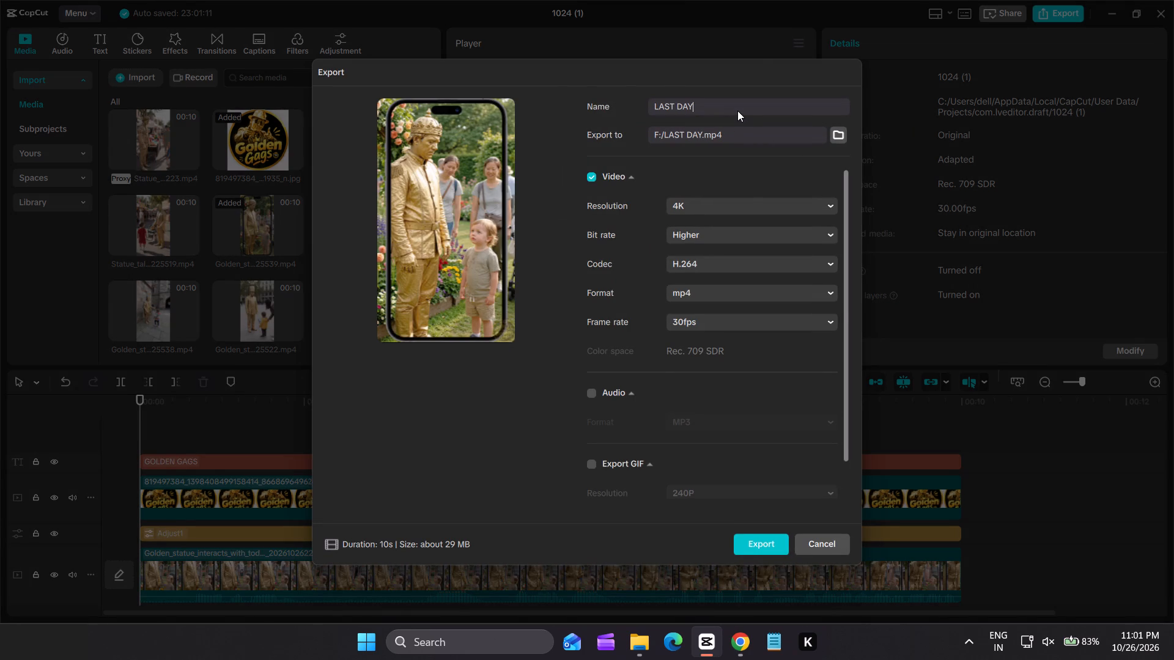
key(space)
text(12)
click(761, 321)
click(778, 497)
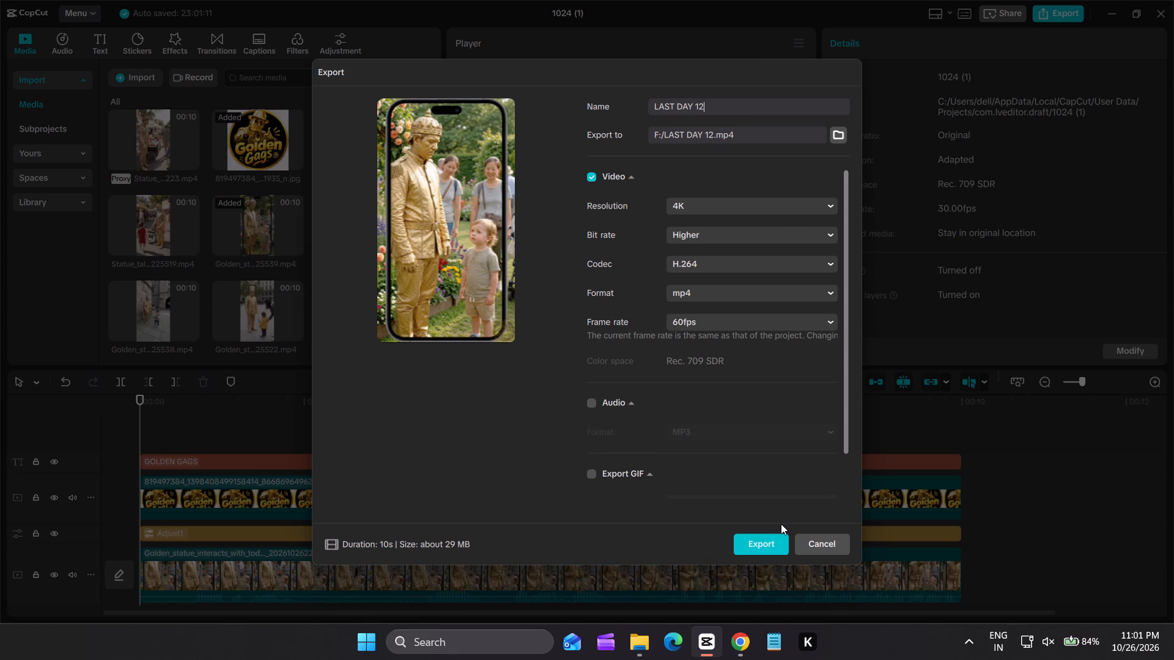
click(769, 549)
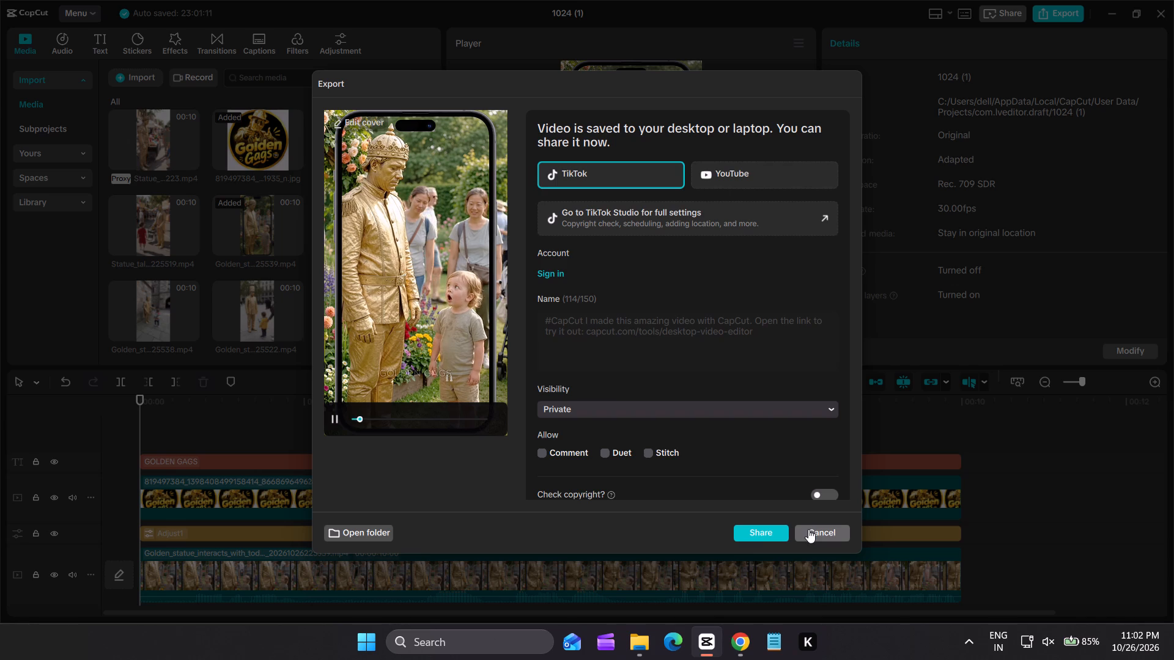
click(808, 529)
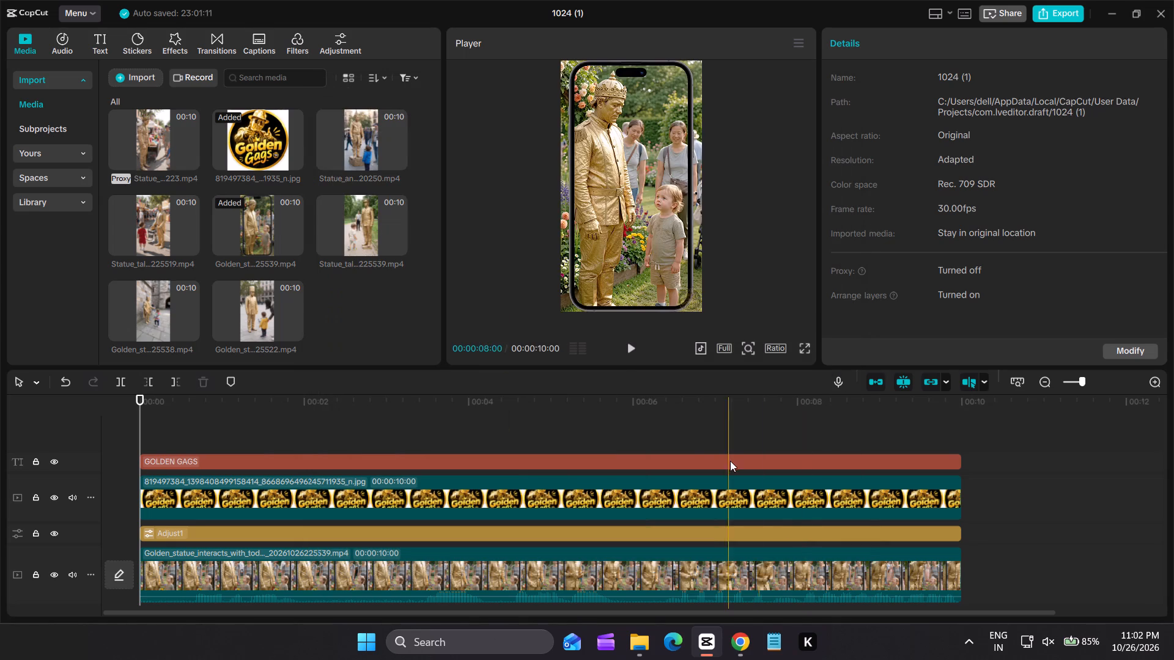
Replace the main timeline clip with Statue_talks_to_toddler_20261026225539.mp4, using the original video effect.
drag(368, 229, 430, 437)
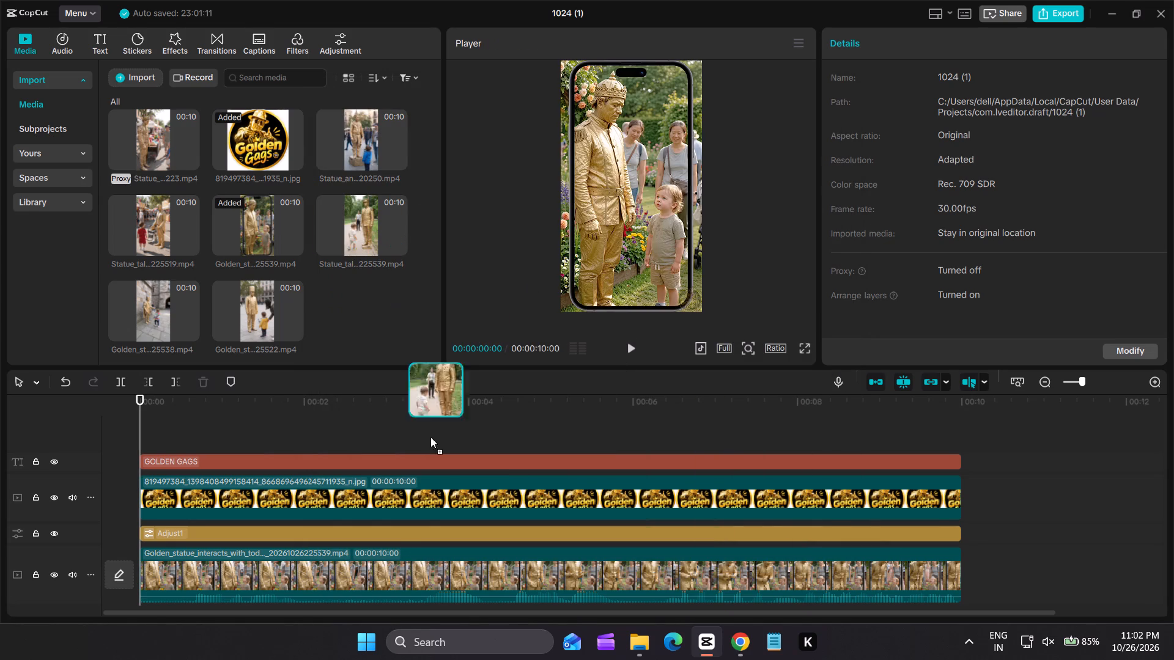
drag(430, 437, 474, 578)
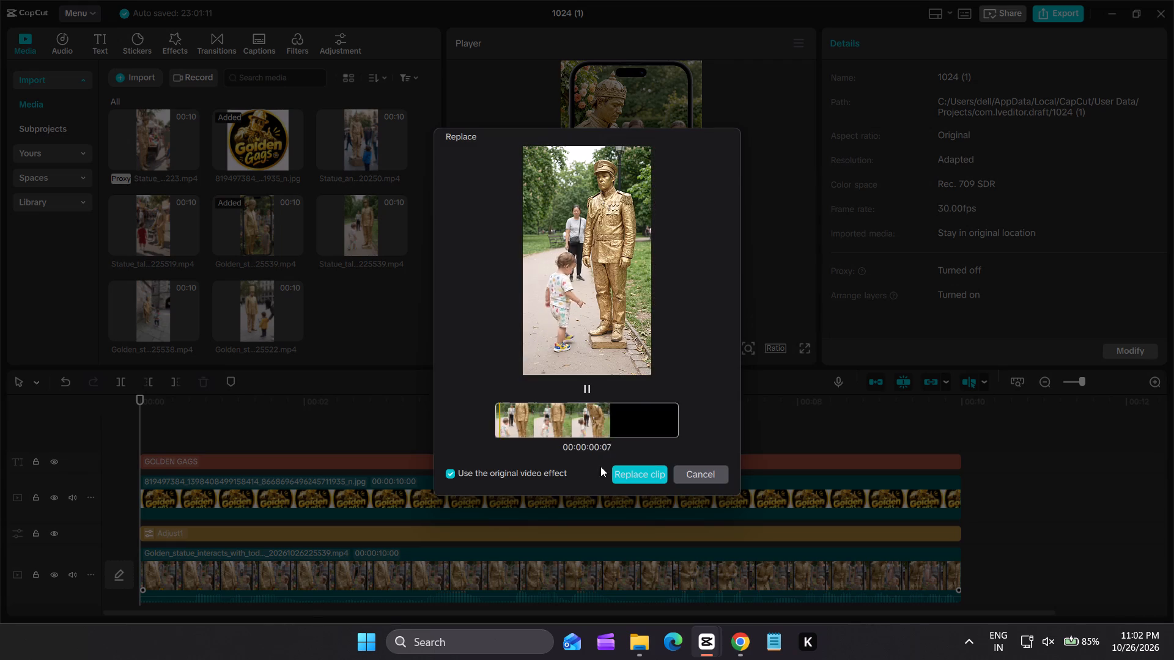
click(622, 474)
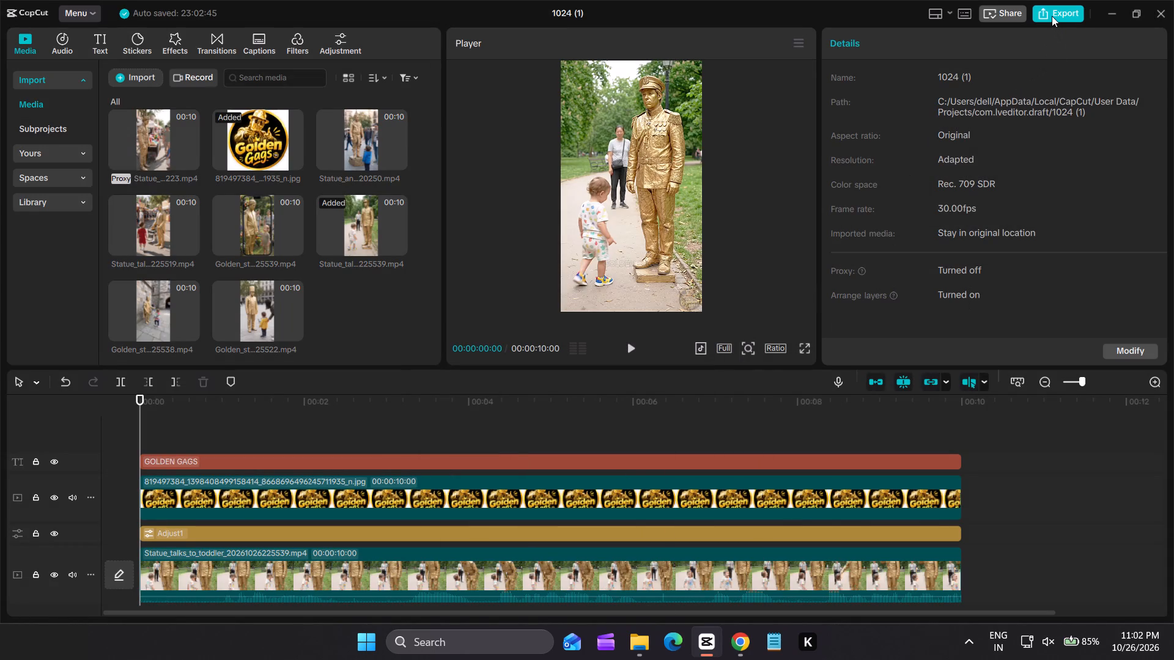
Export the park statue version as LAST DAY 13 at 60fps, reusing the copied base name, and dismiss the sharing page.
click(1052, 16)
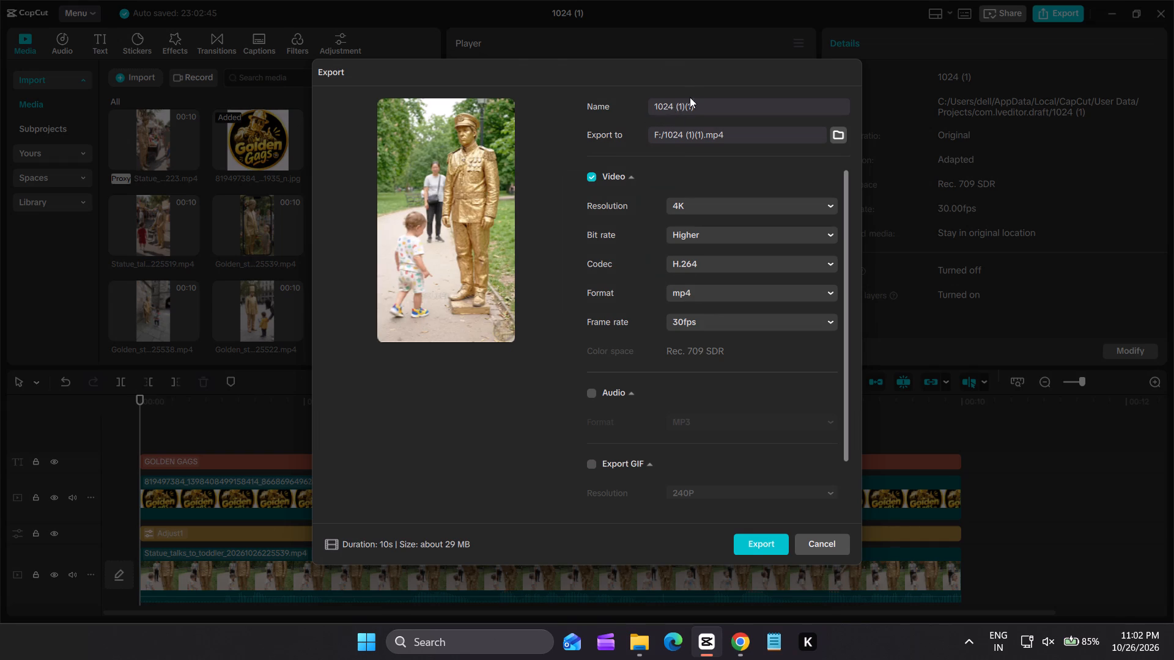
click(690, 90)
triple_click(690, 105)
click(690, 105)
triple_click(690, 105)
key(ctrl+v)
key(space)
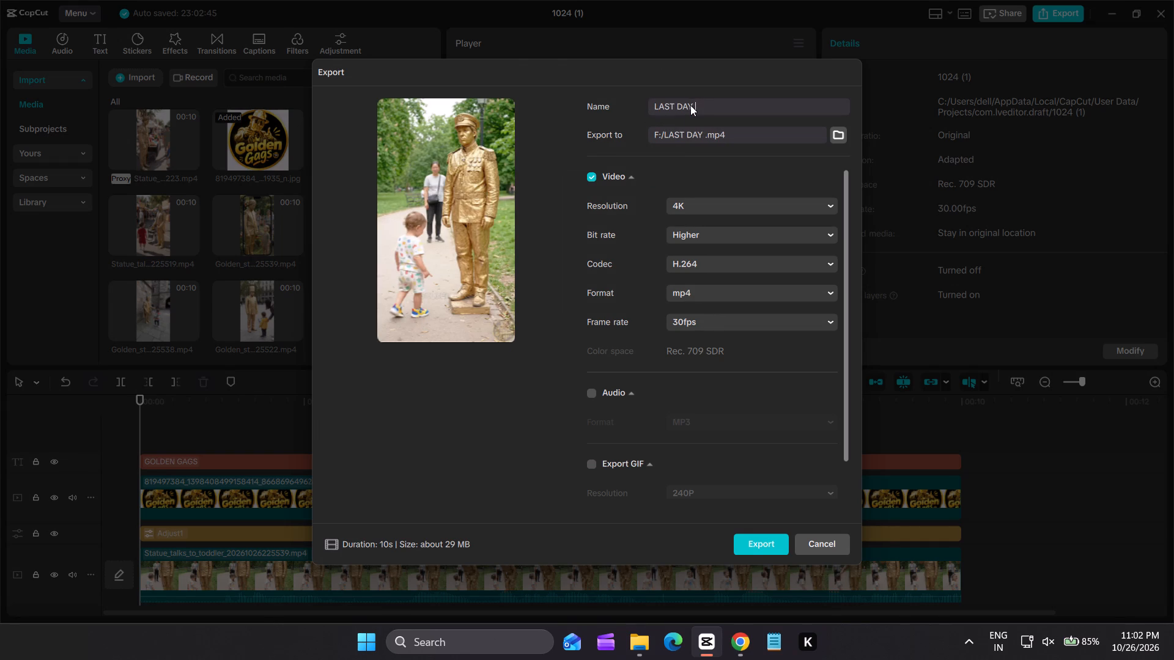
text(13)
click(792, 320)
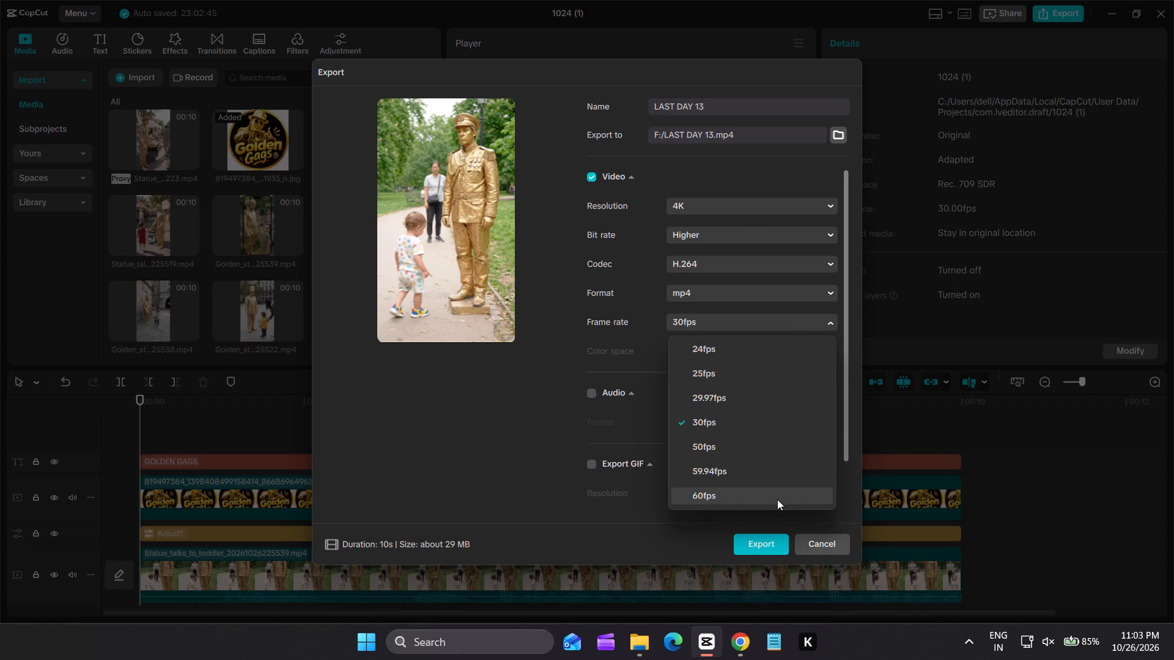
click(777, 499)
click(769, 538)
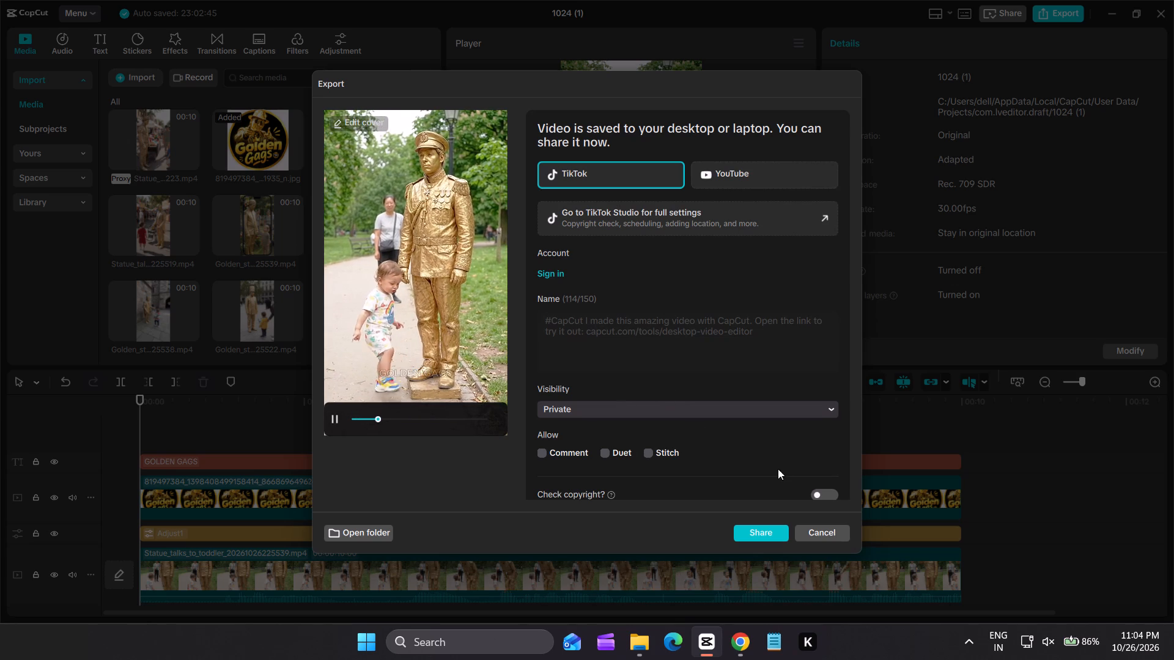
click(834, 539)
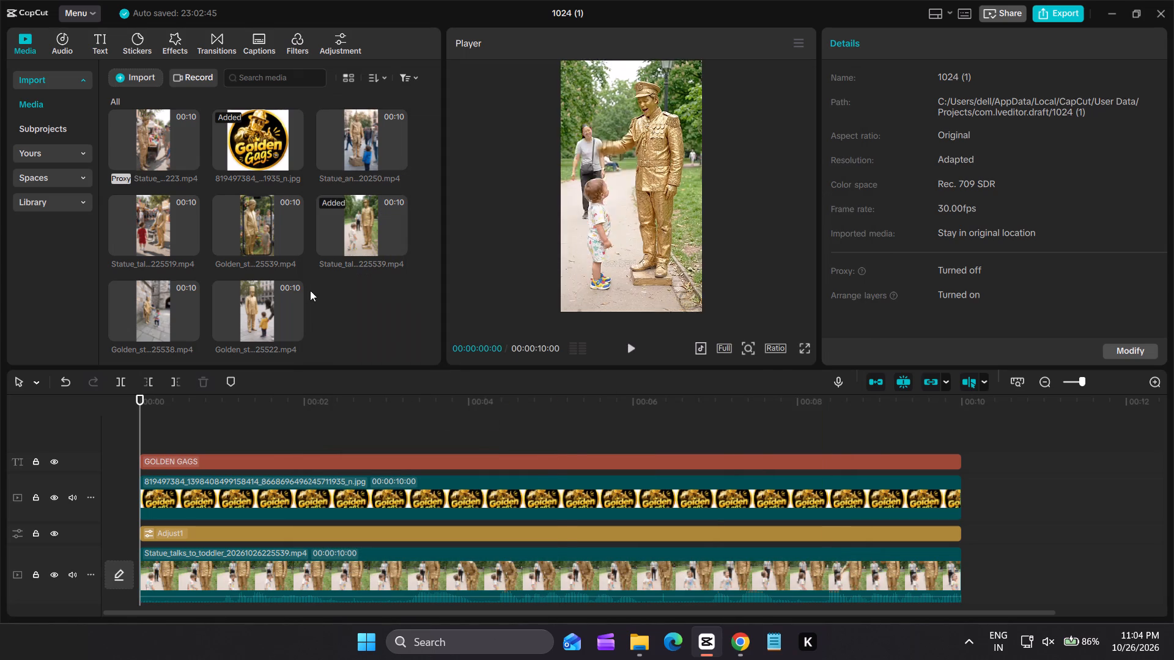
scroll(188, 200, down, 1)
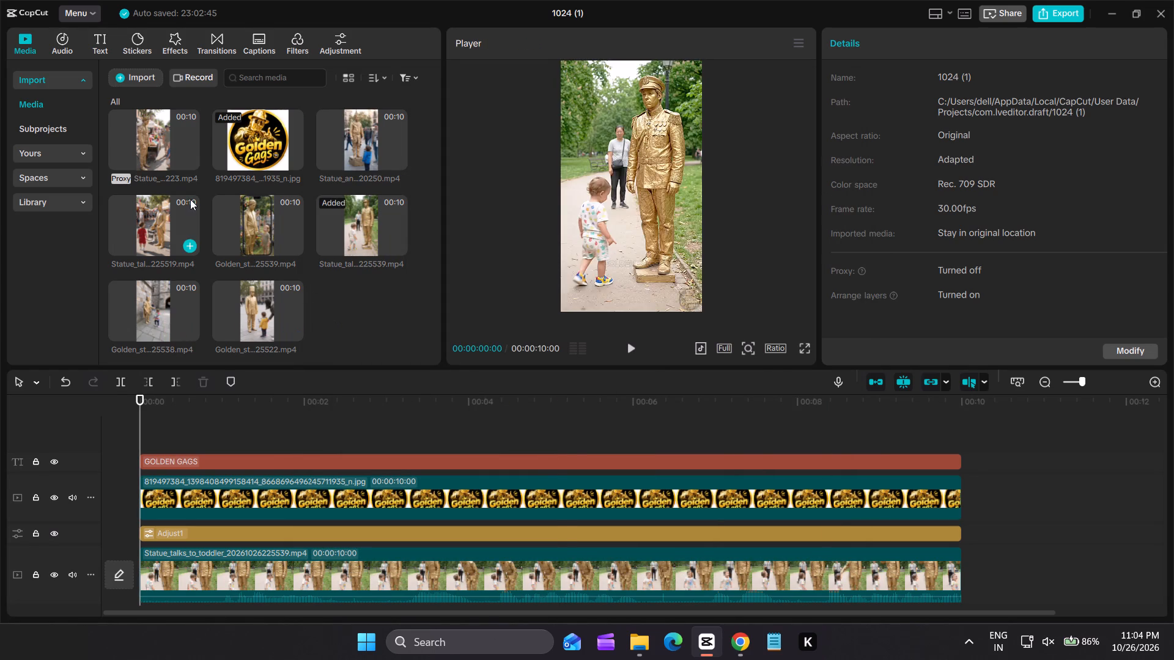
Replace the main timeline clip with the crowned statue video Golden_statue_talks_to_toddler_20261026225538.mp4.
scroll(190, 199, down, 3)
scroll(179, 272, up, 3)
scroll(179, 272, down, 2)
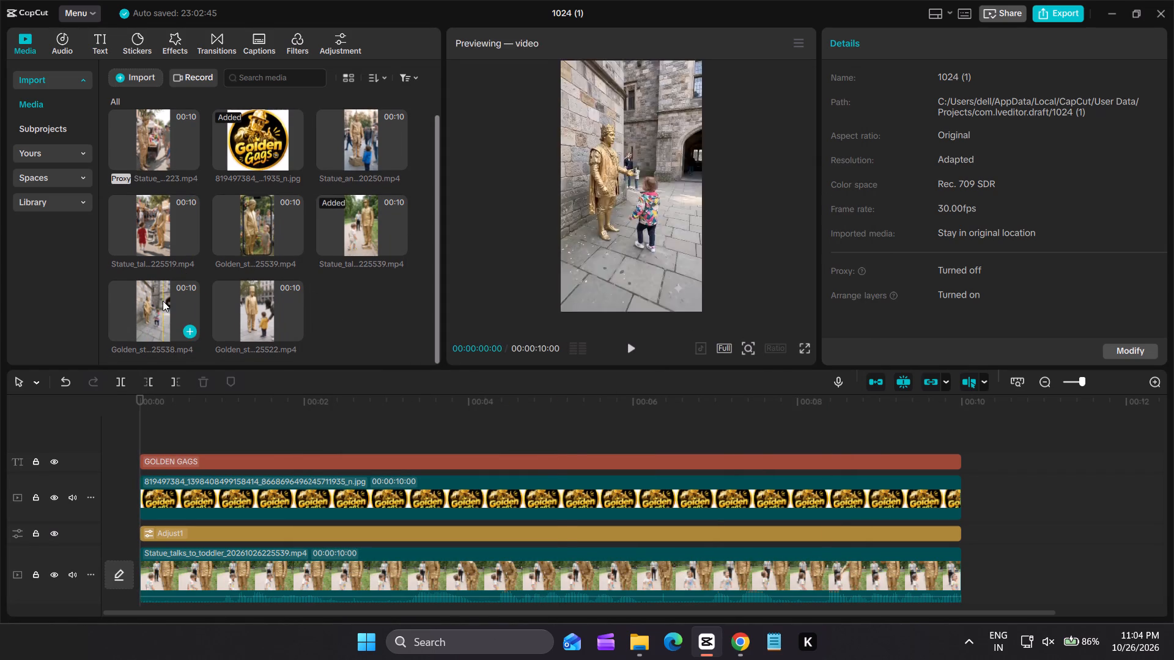
drag(162, 301, 151, 296)
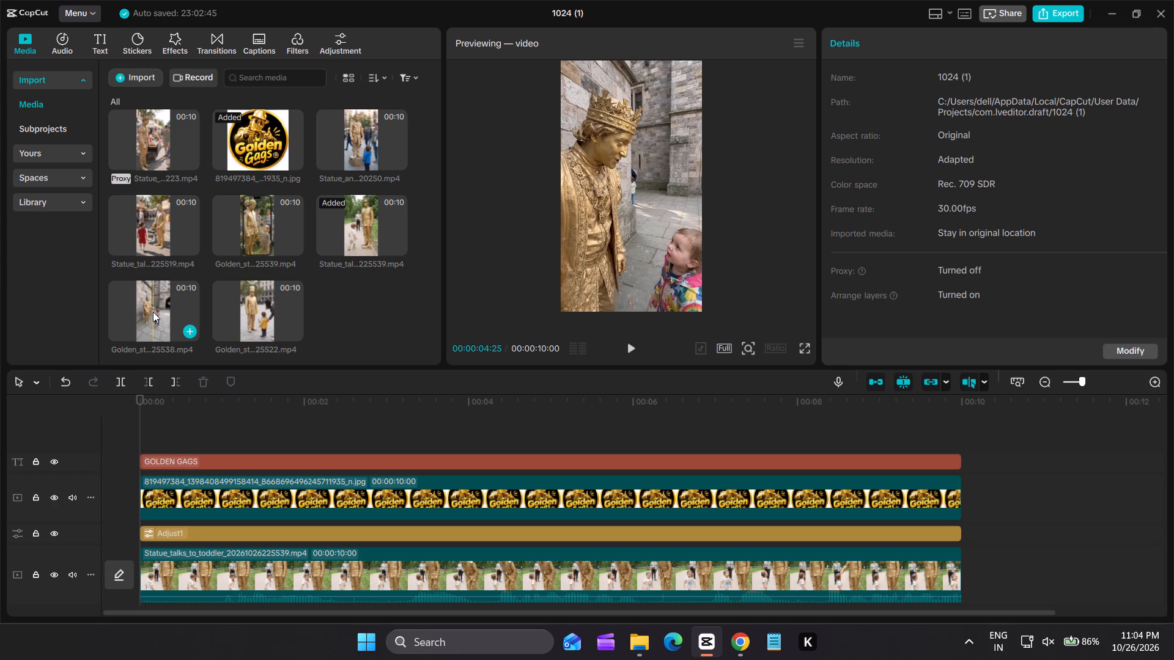
scroll(292, 411, down, 1)
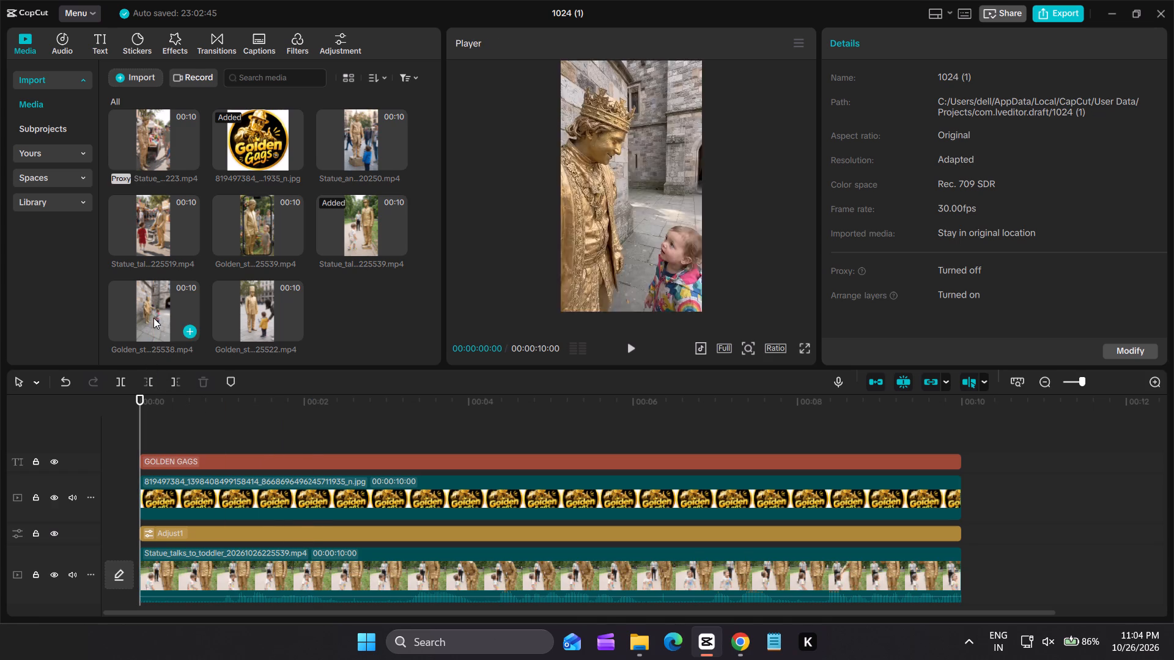
drag(153, 317, 317, 570)
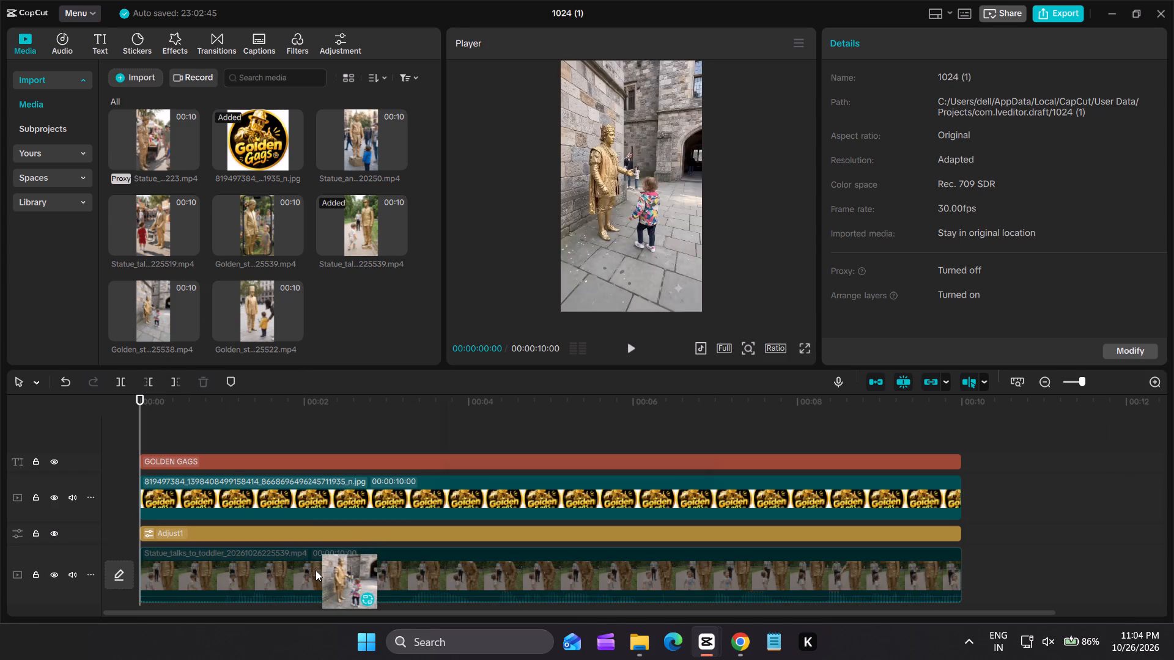
click(656, 475)
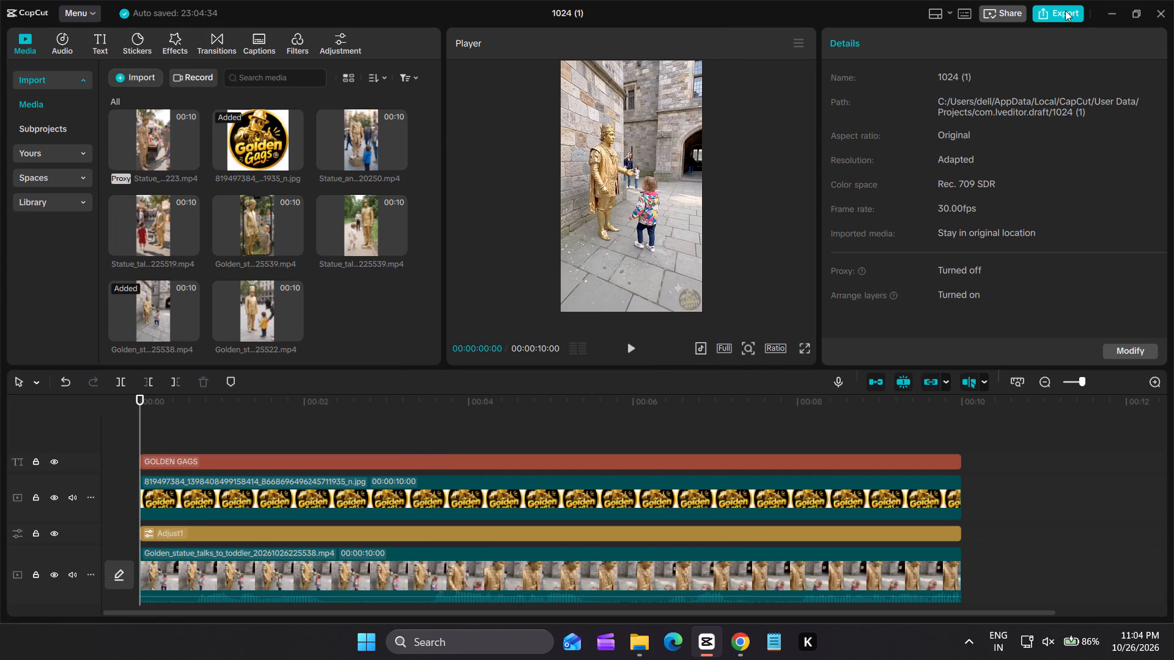
Export the crowned statue version as LAST DAY 14 at 60fps, reusing the copied base name, and dismiss the sharing page.
click(1065, 10)
triple_click(664, 113)
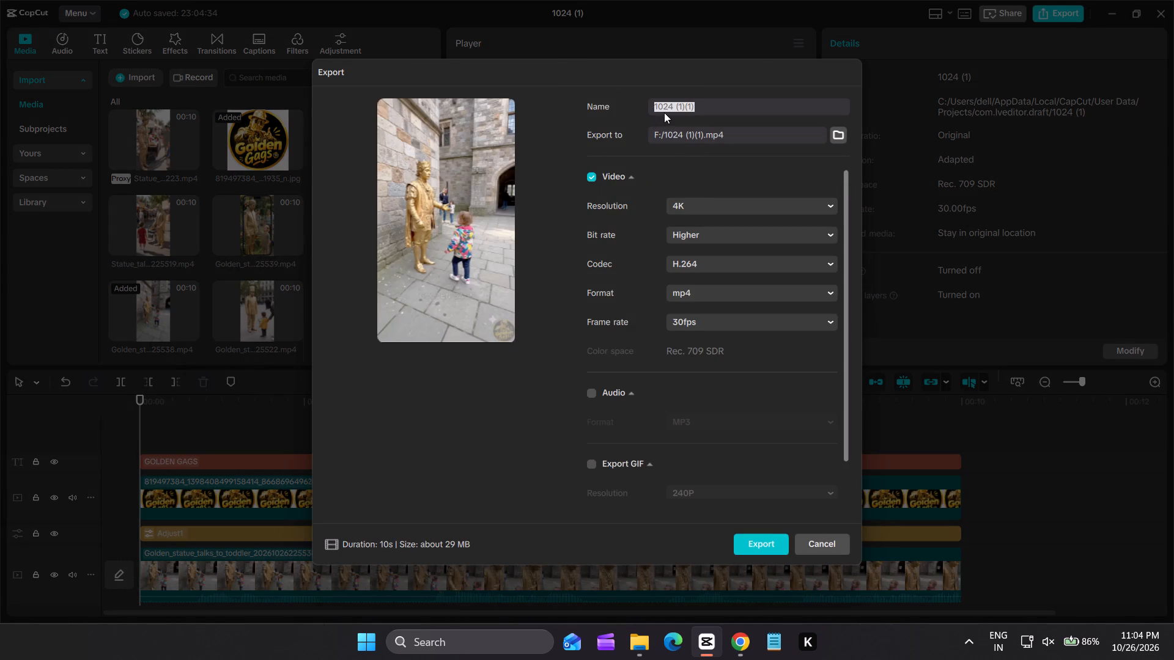
key(ctrl+v)
key(space)
text(14)
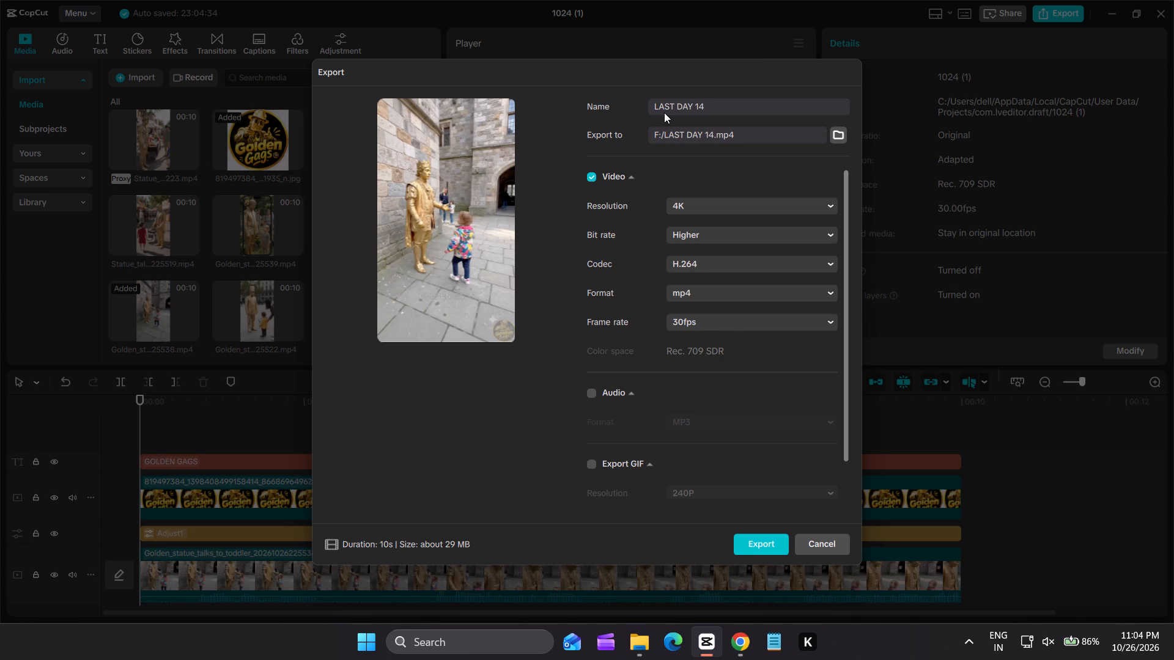
click(726, 323)
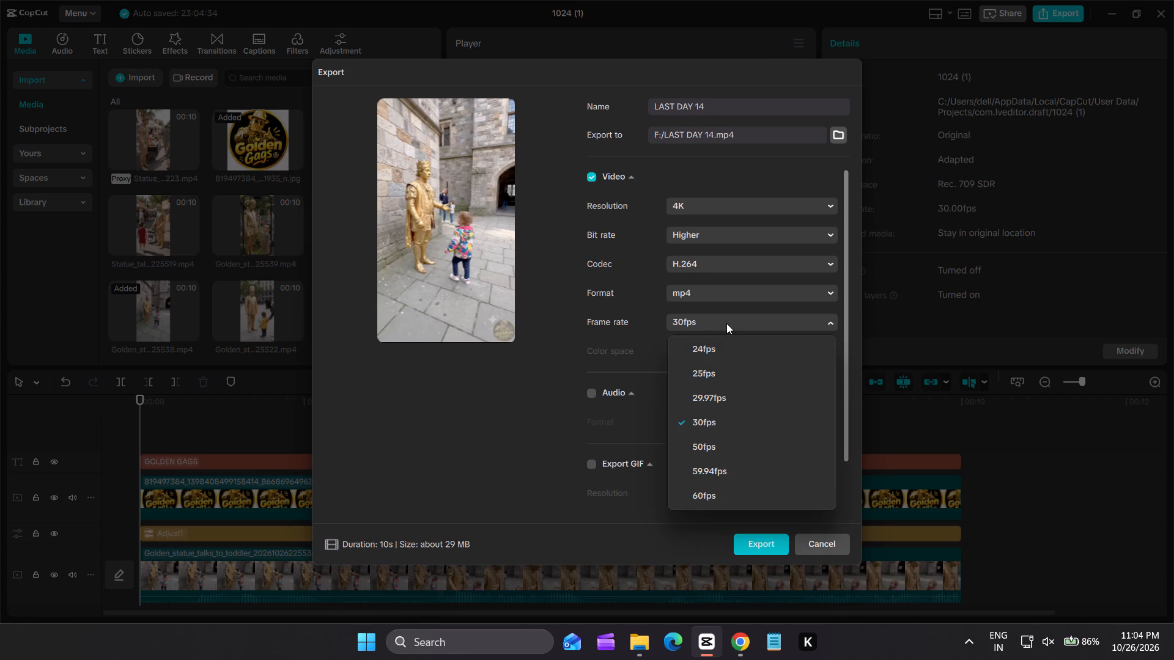
click(731, 490)
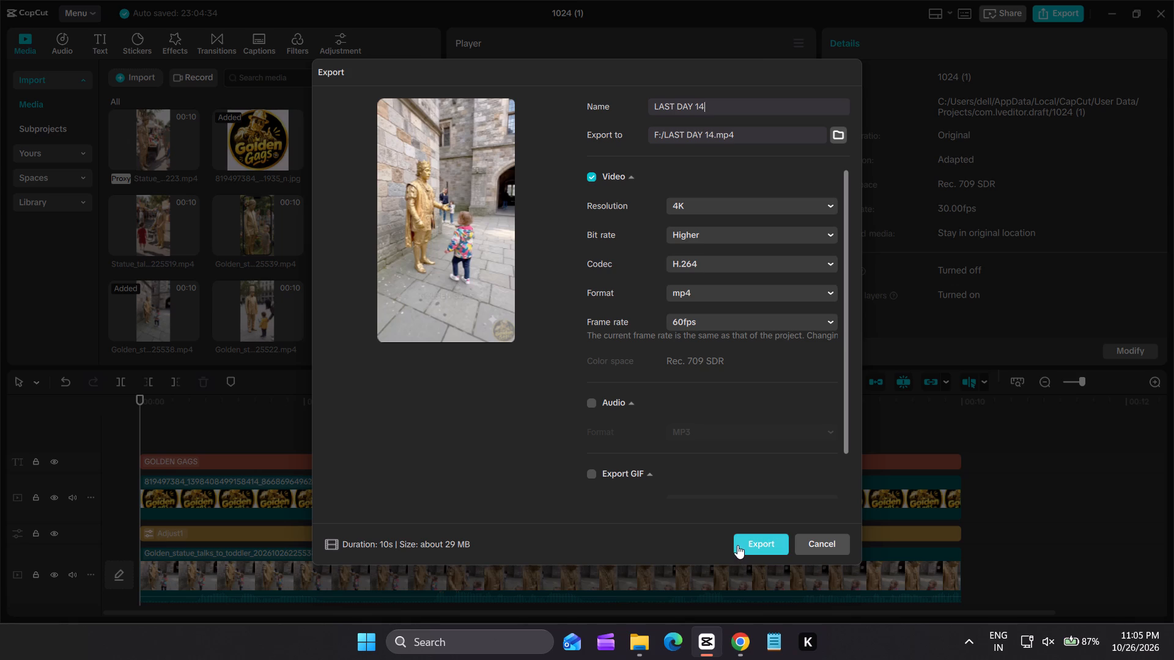
click(738, 545)
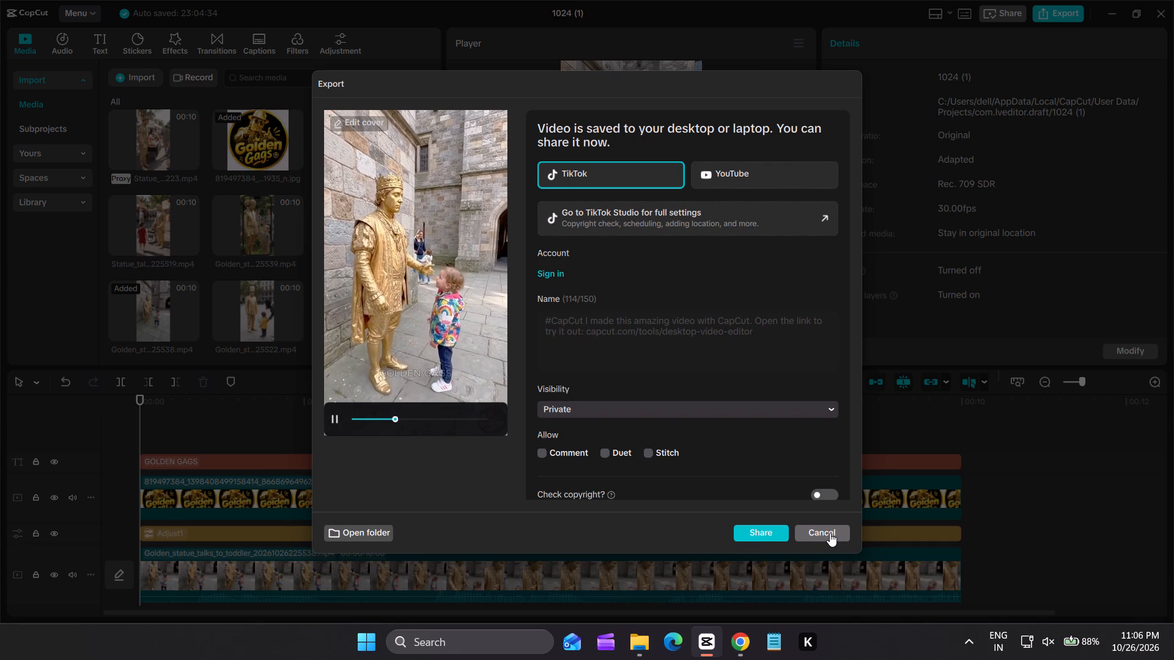
click(830, 533)
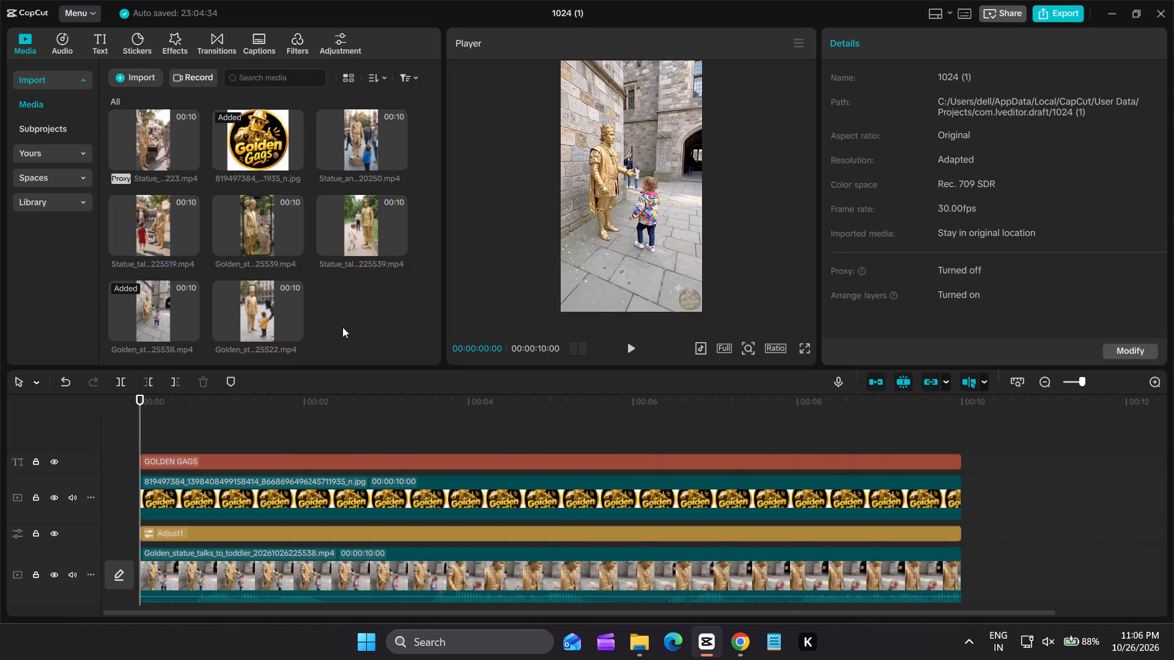
Replace the main timeline clip with the city square video Golden_statue_interacts_with_tod..._20261026225522.mp4, using the original video effect.
drag(278, 298, 361, 478)
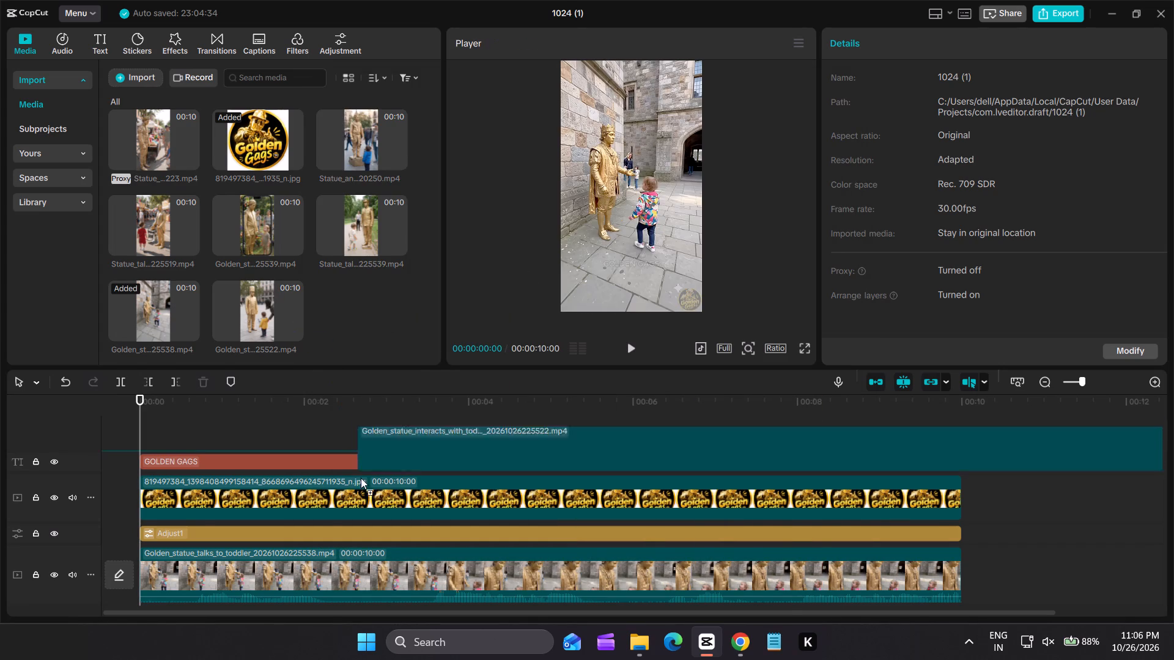
drag(361, 478, 363, 562)
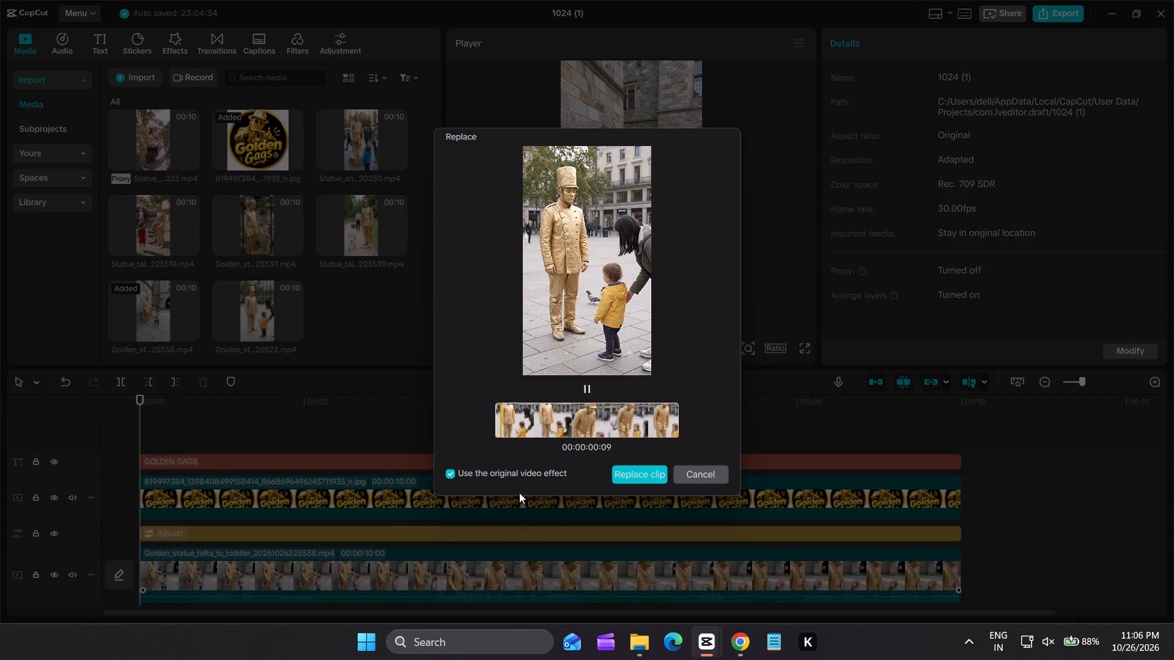
click(638, 471)
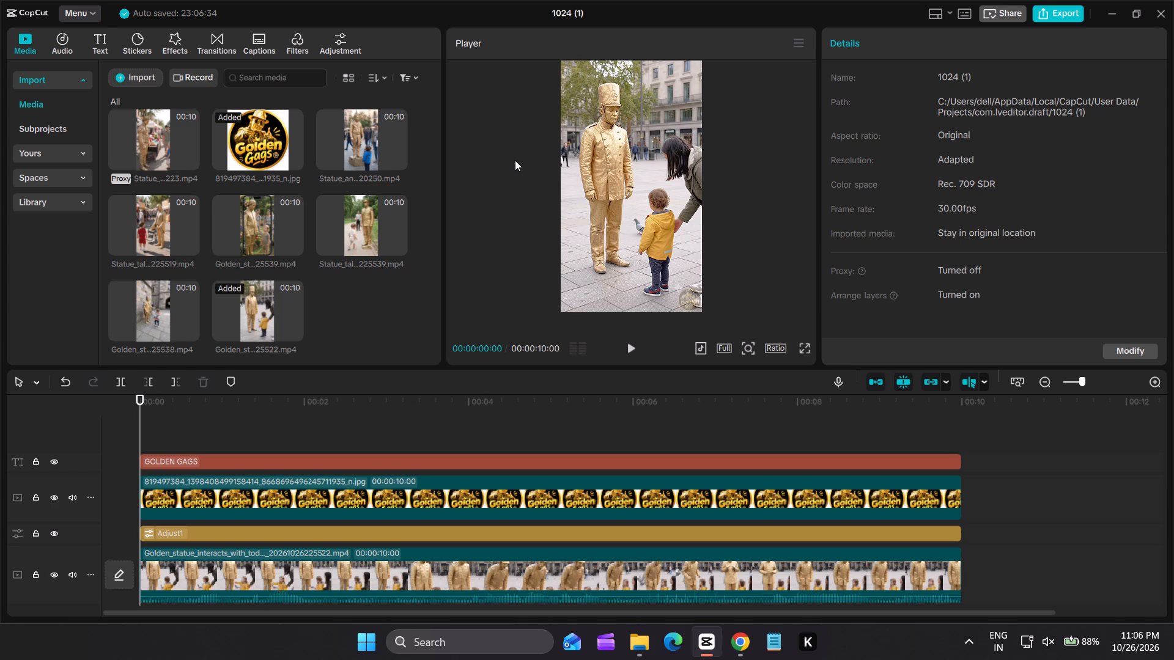
Export the city square version as LAST DAY 15 at 60fps, reusing the copied base name, then dismiss the sharing page and close the editor.
click(1046, 10)
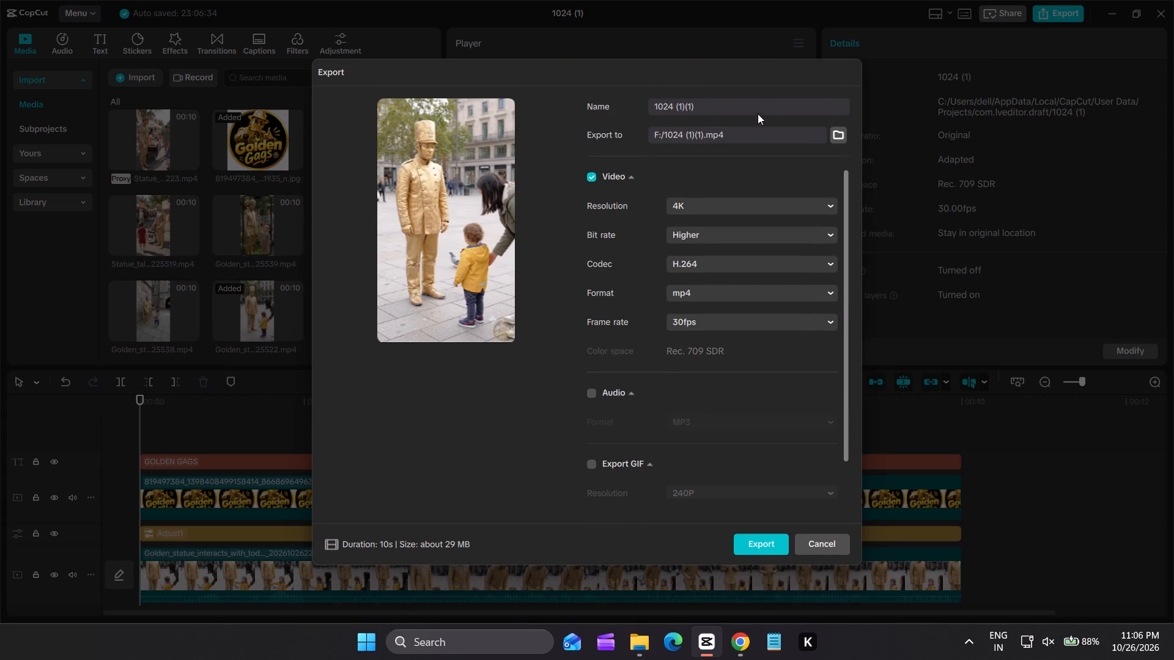
triple_click(758, 103)
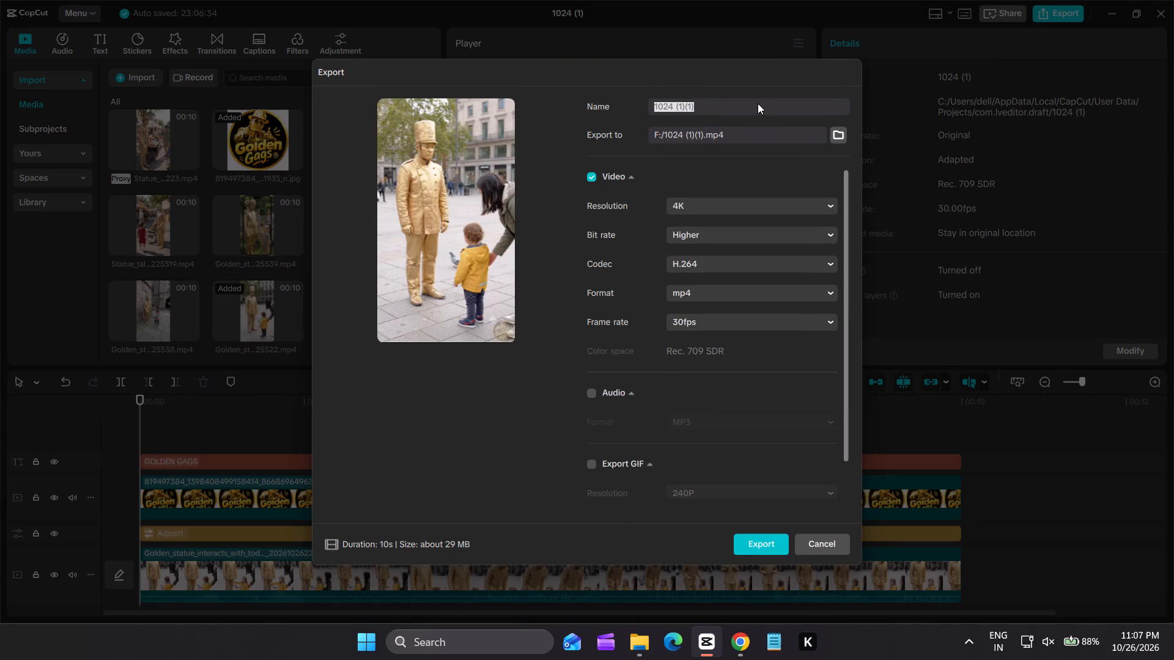
key(ctrl+v)
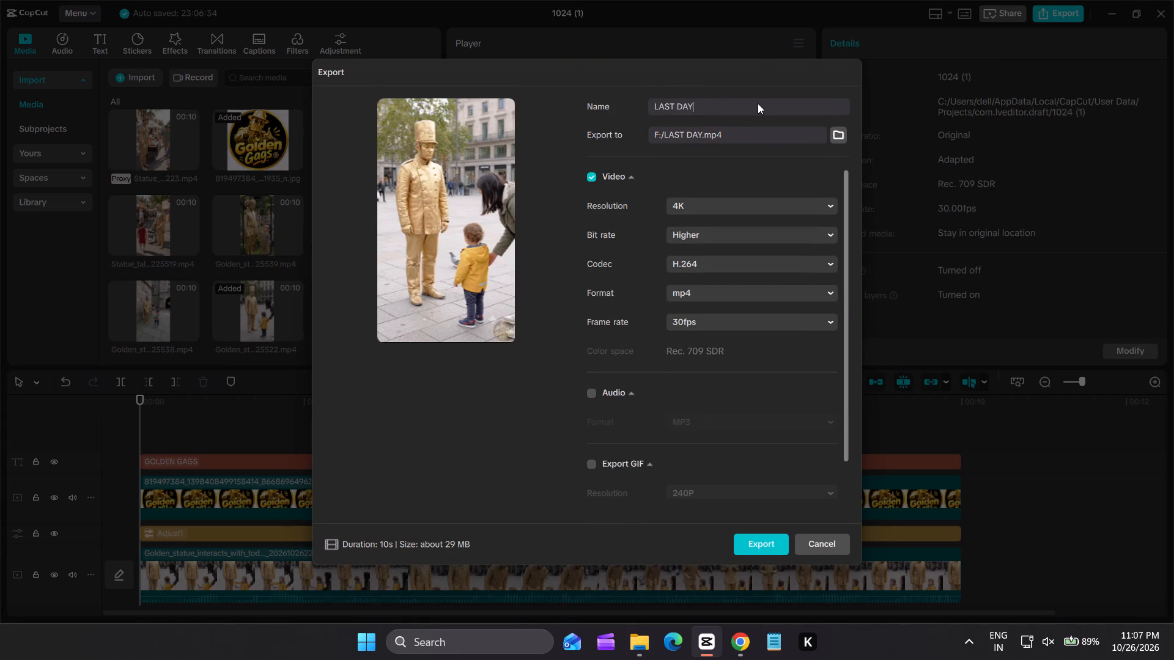
key(space)
key(1)
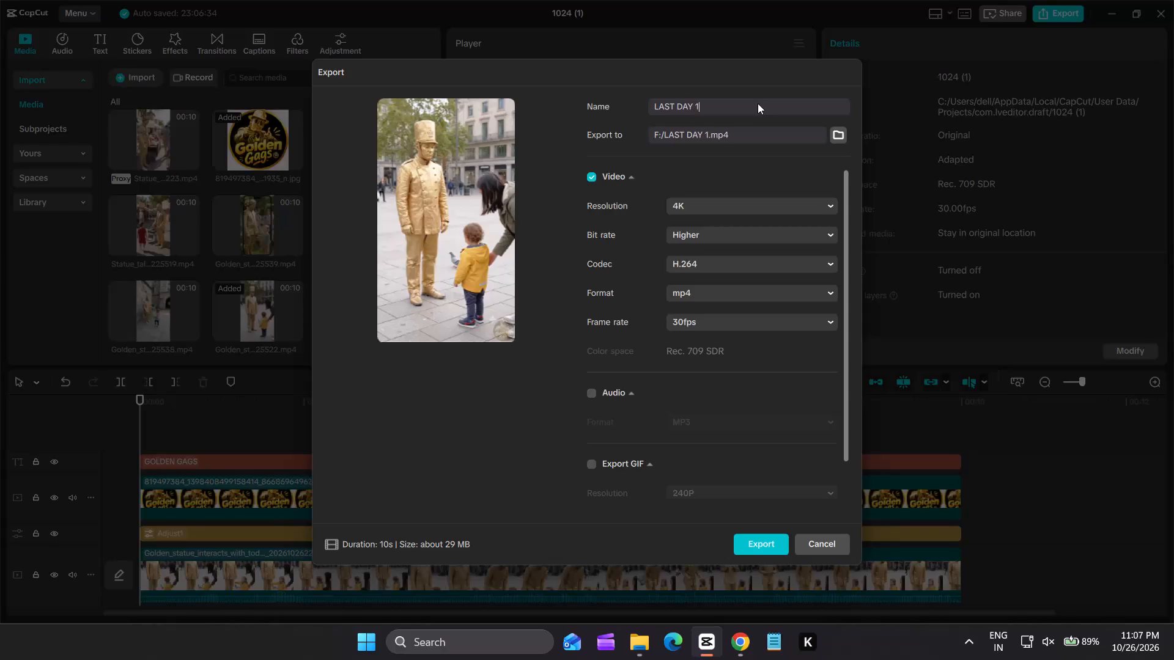
key(5)
click(773, 328)
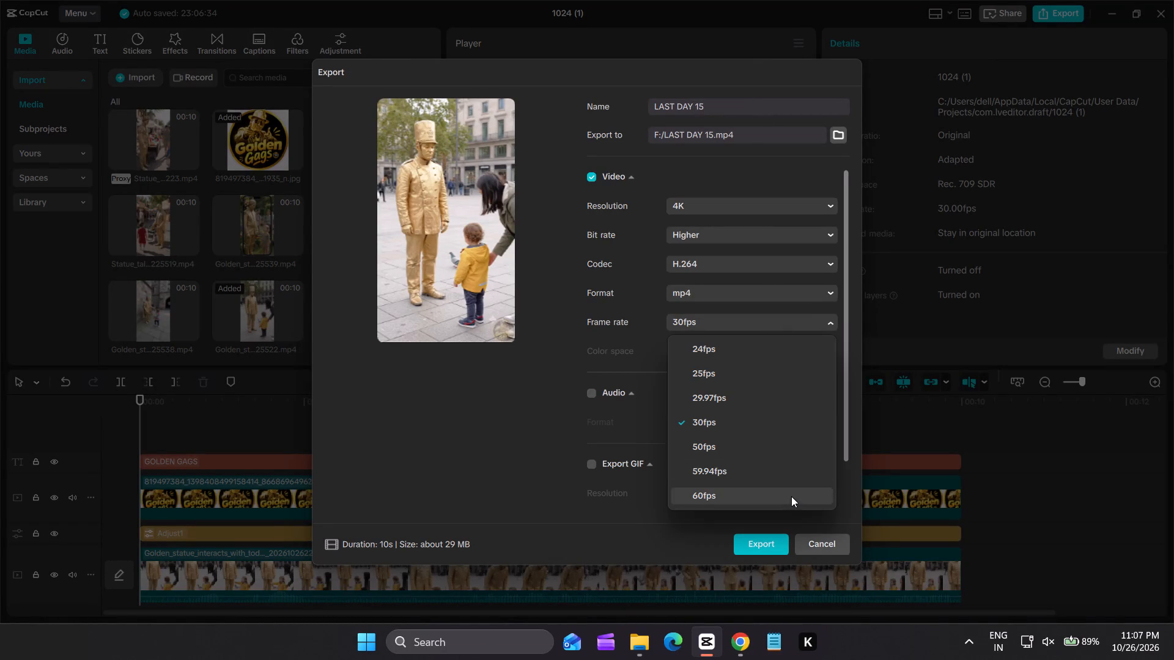
click(791, 497)
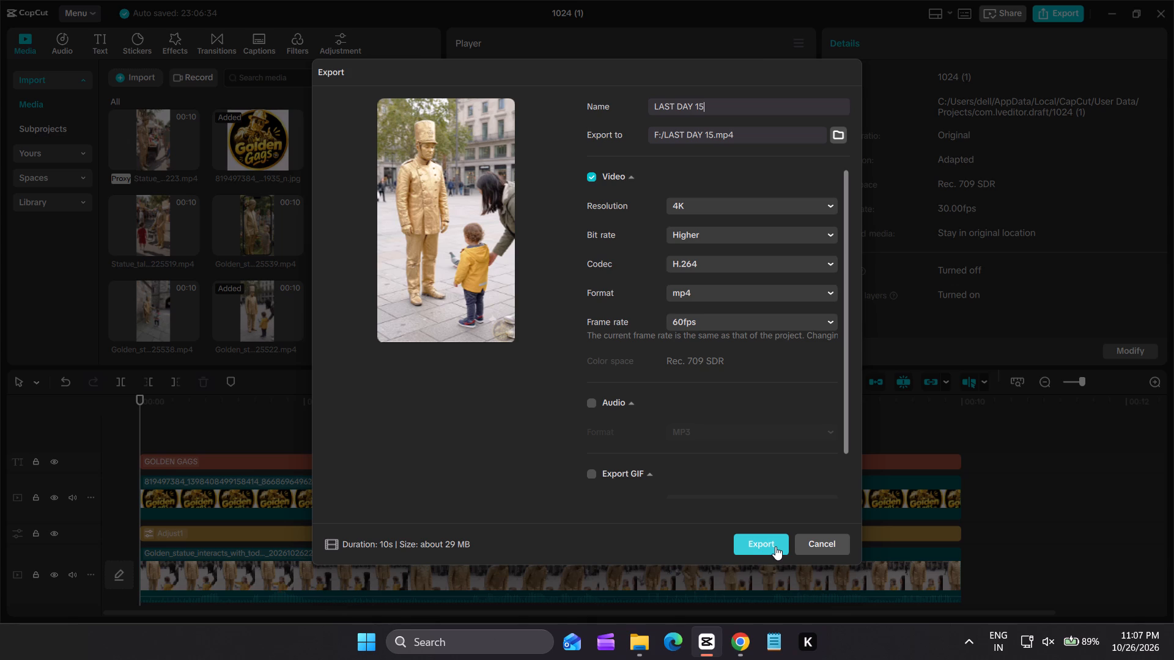
click(775, 546)
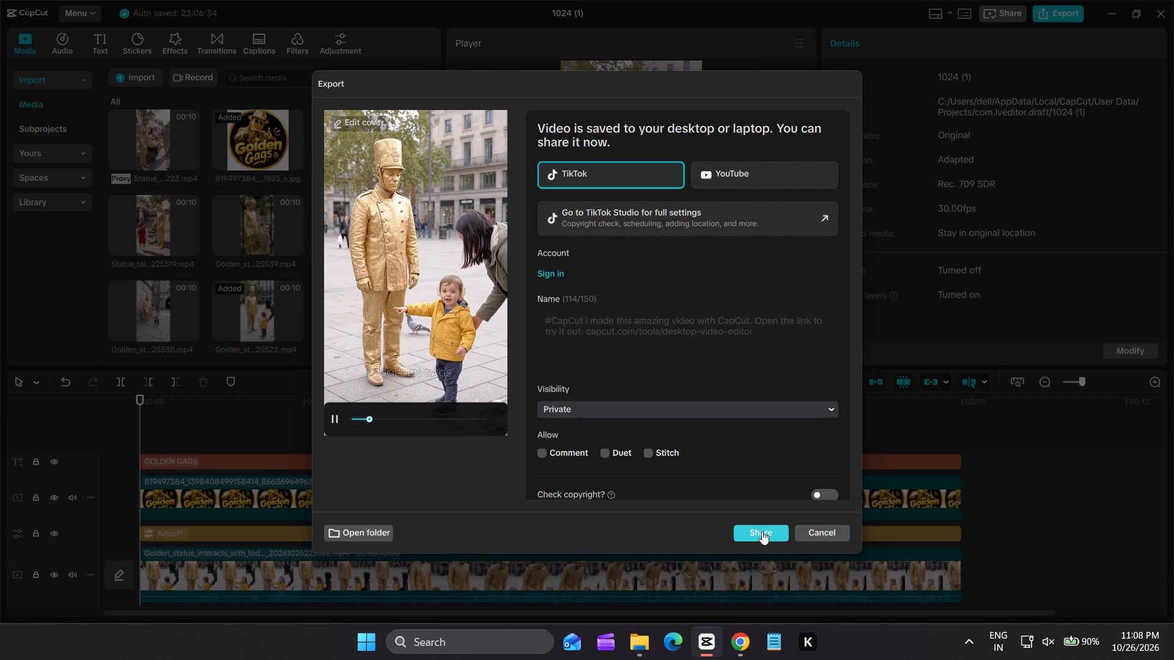
click(823, 534)
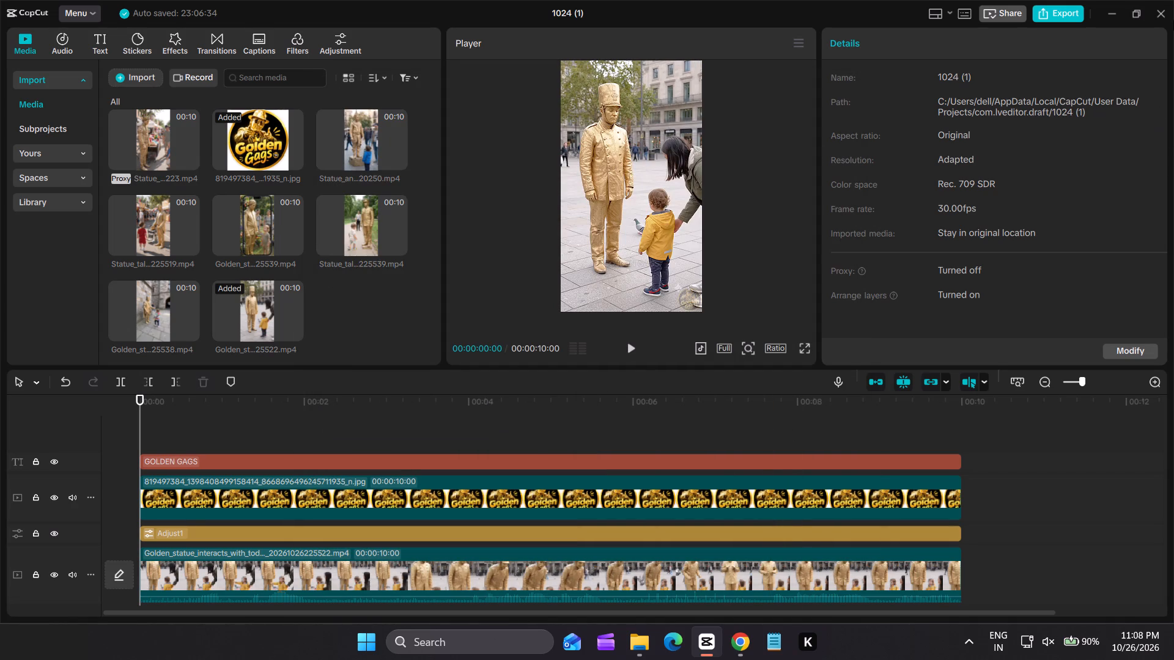
click(1166, 7)
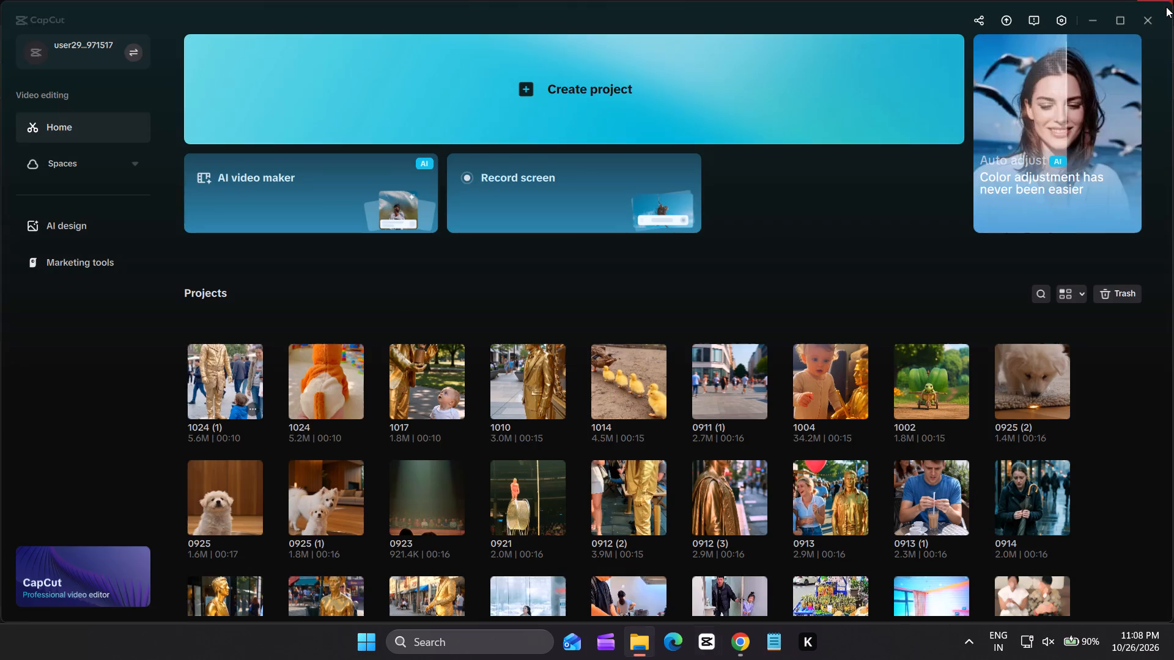
Close the video editor's project home window now that the clip exports are done.
click(1155, 22)
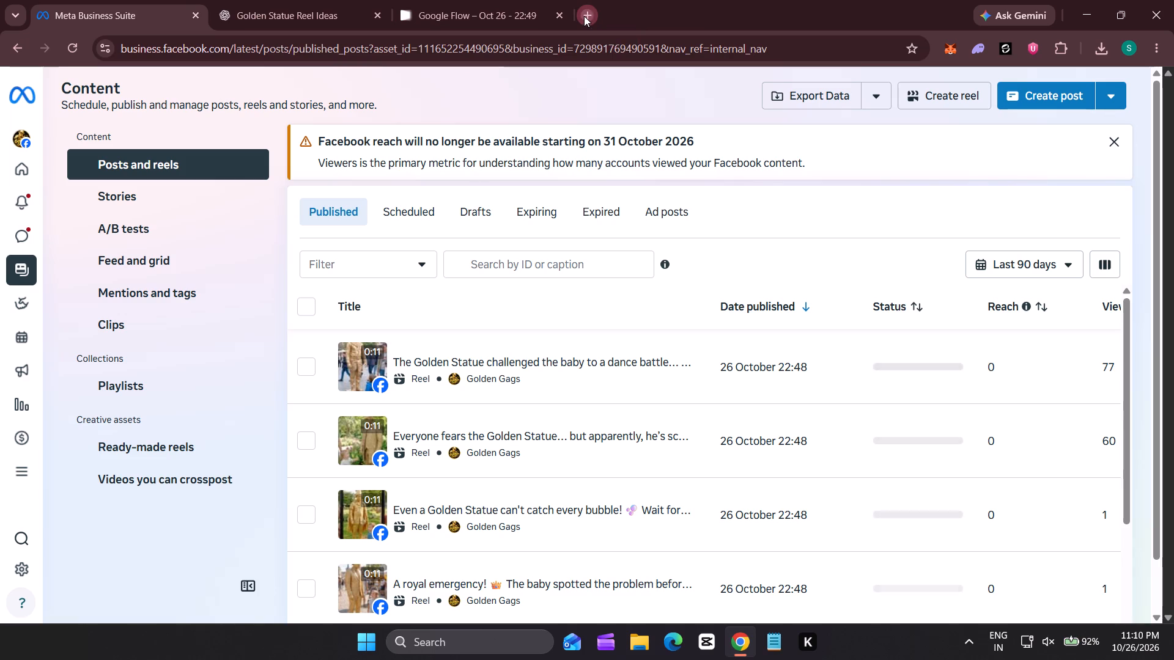
Close the old Meta Business Suite page, find Facebook through the Google search "facebook", and reopen Meta Business Suite from the Facebook home page.
click(195, 13)
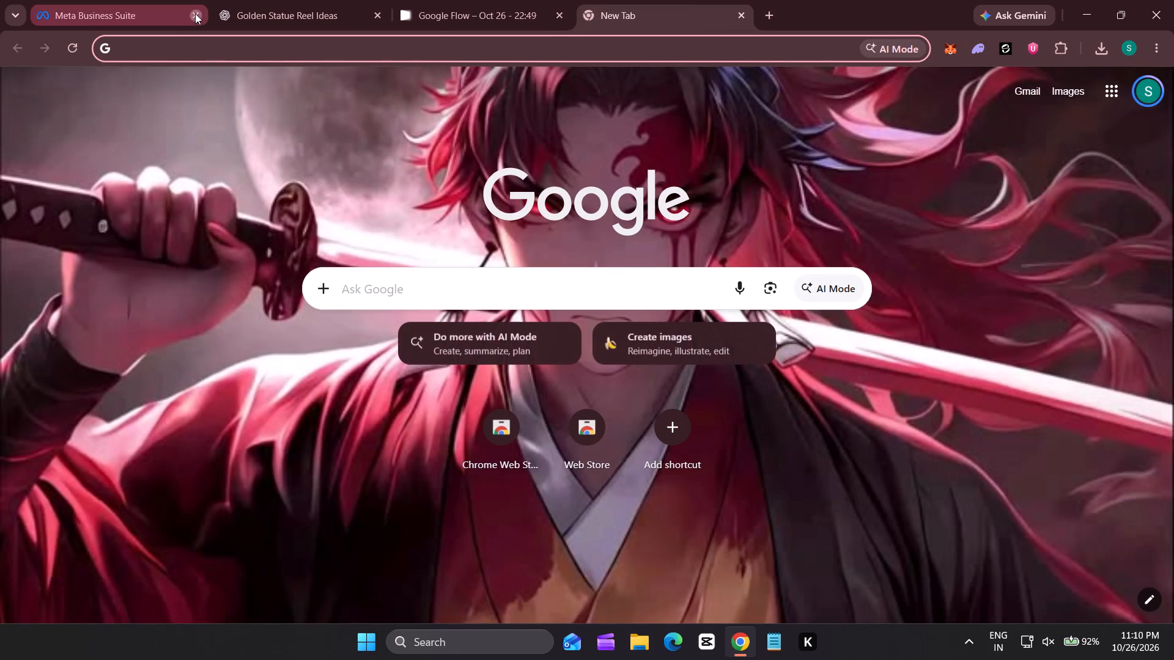
click(388, 300)
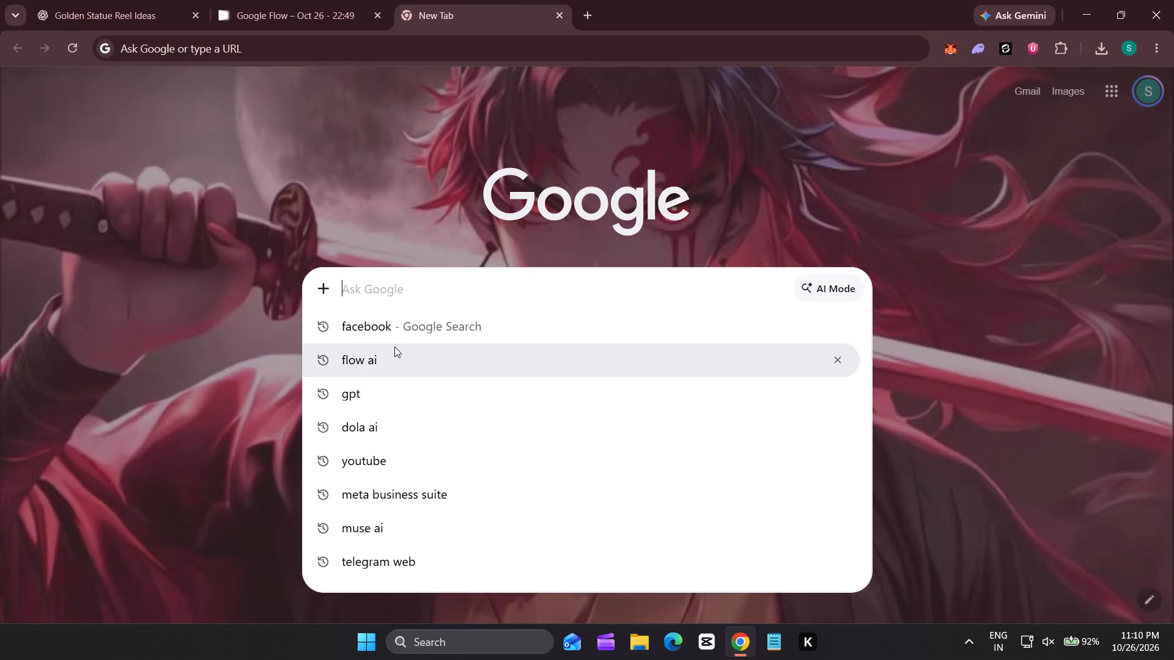
click(400, 333)
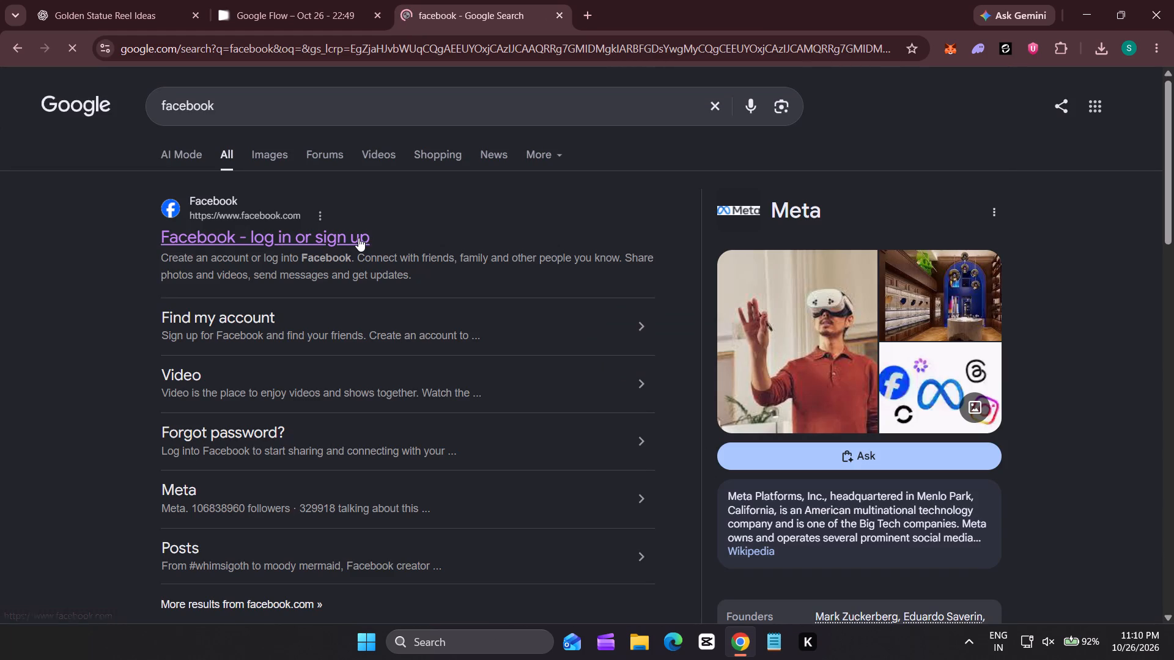
click(358, 238)
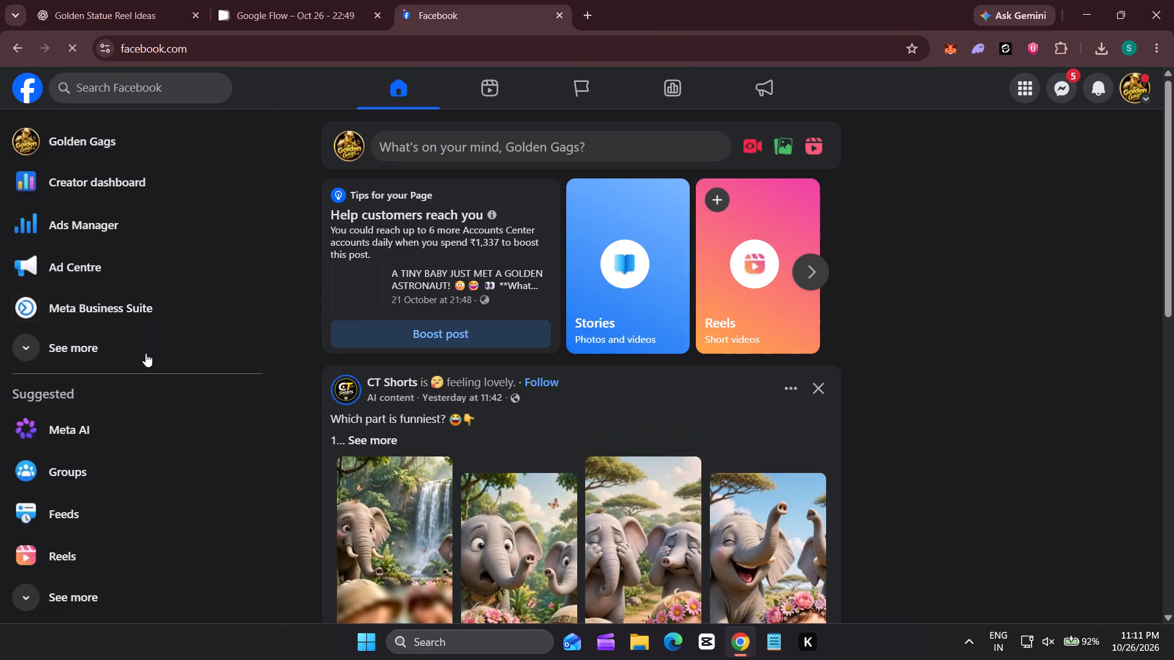
click(145, 321)
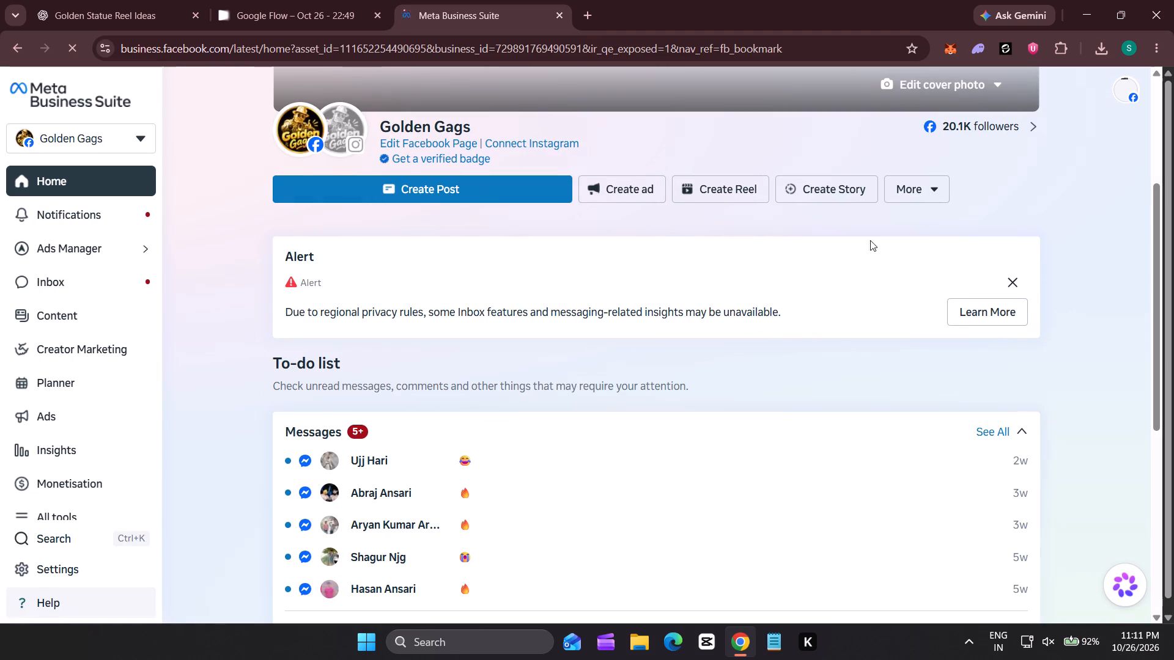
Open the bulk reel upload page for the Golden Gags page.
click(946, 184)
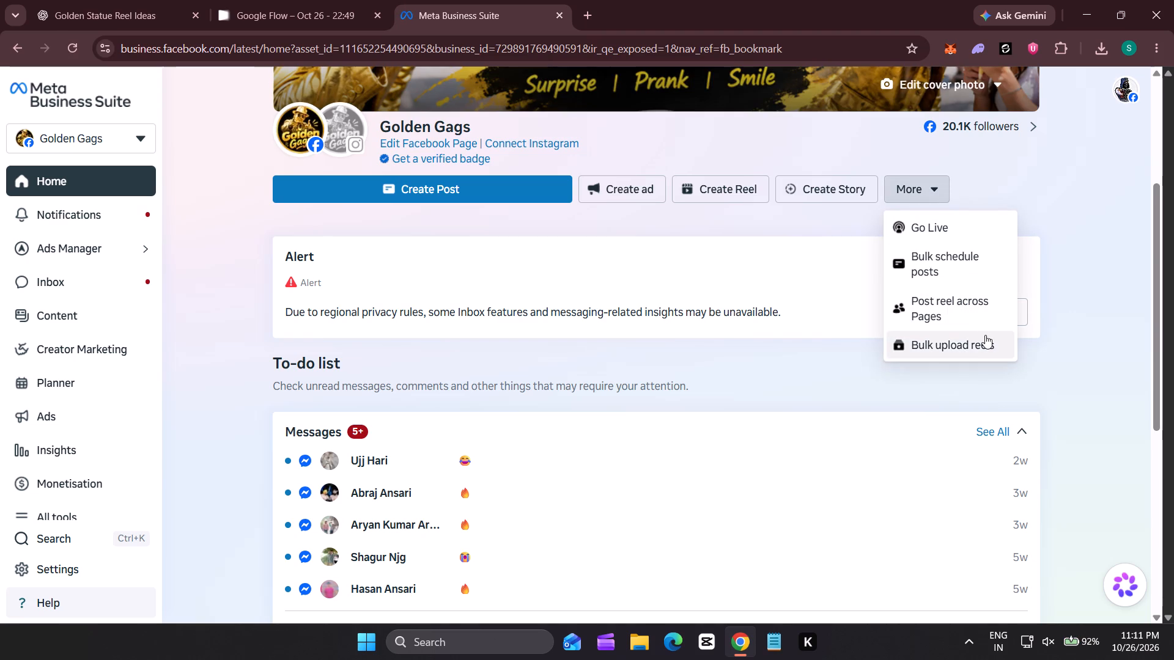
click(962, 343)
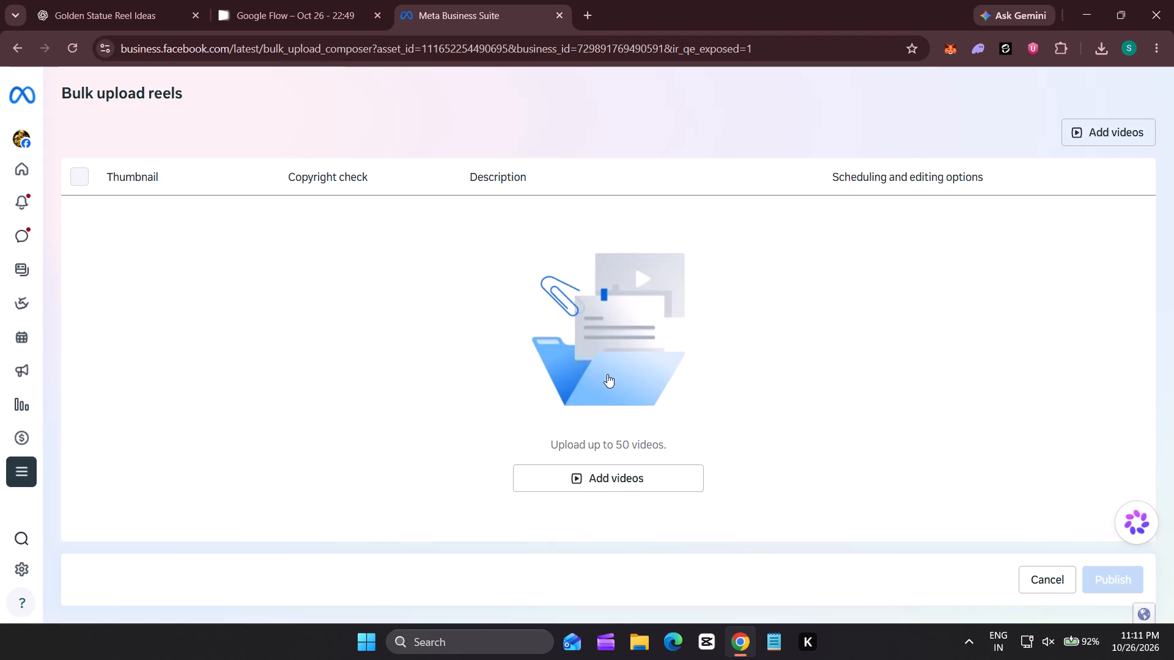
Search New Volume (F:) for the copied name LAST DAY and add videos LAST DAY 11 through LAST DAY 15 to the bulk upload.
click(642, 485)
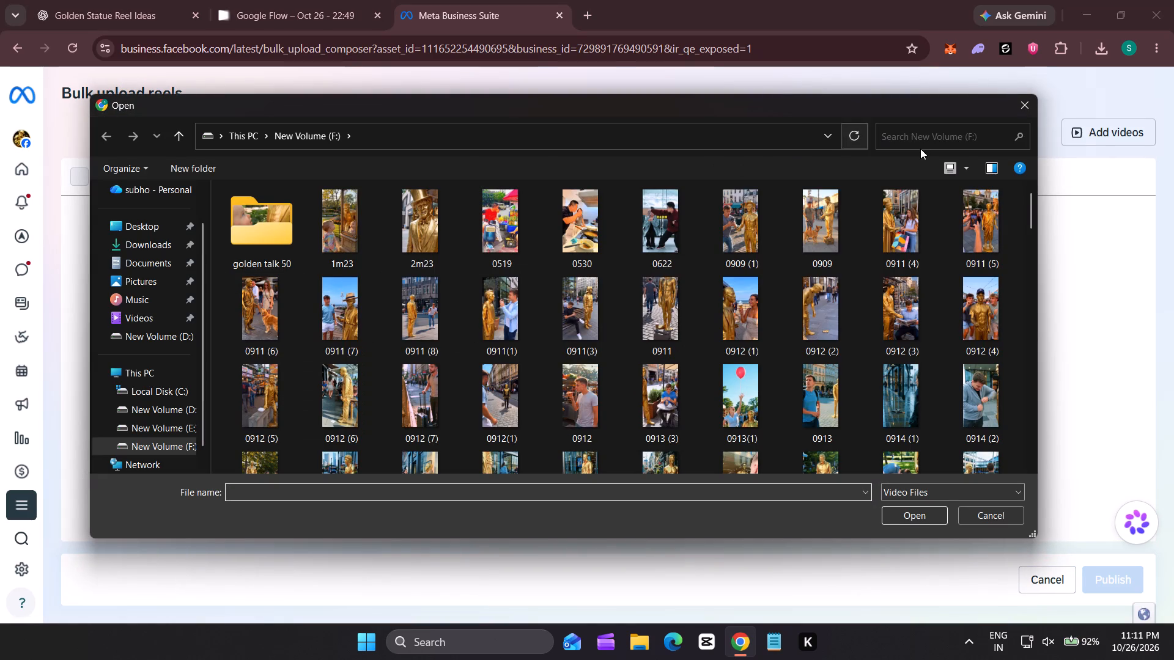
click(923, 132)
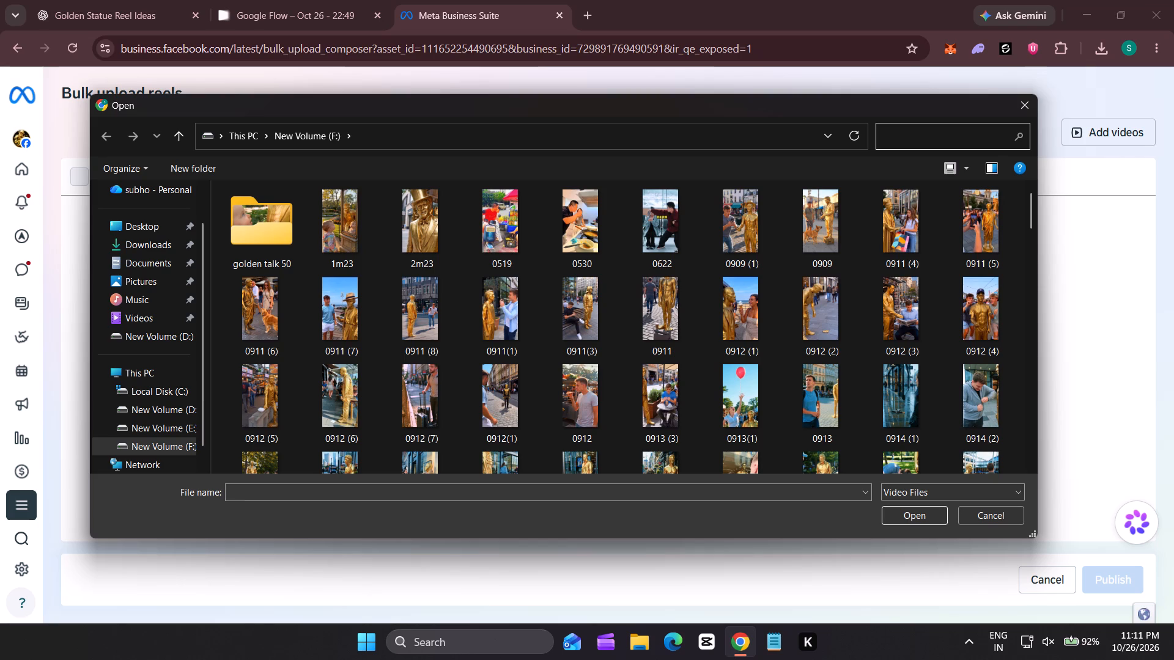
key(ctrl+v)
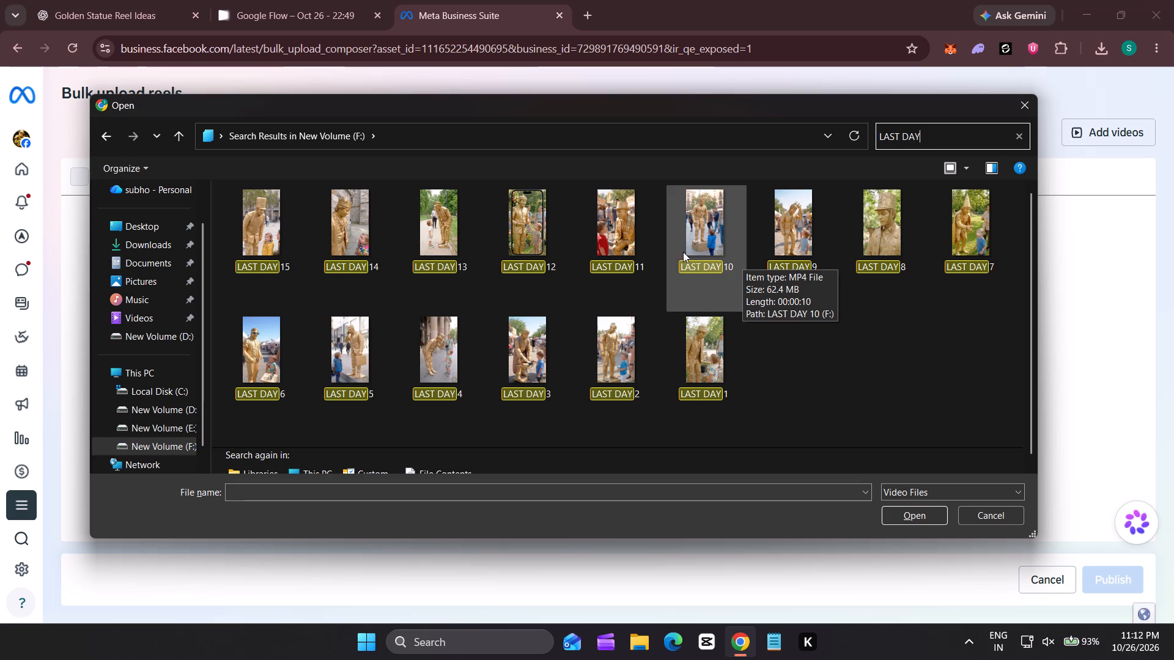
click(632, 254)
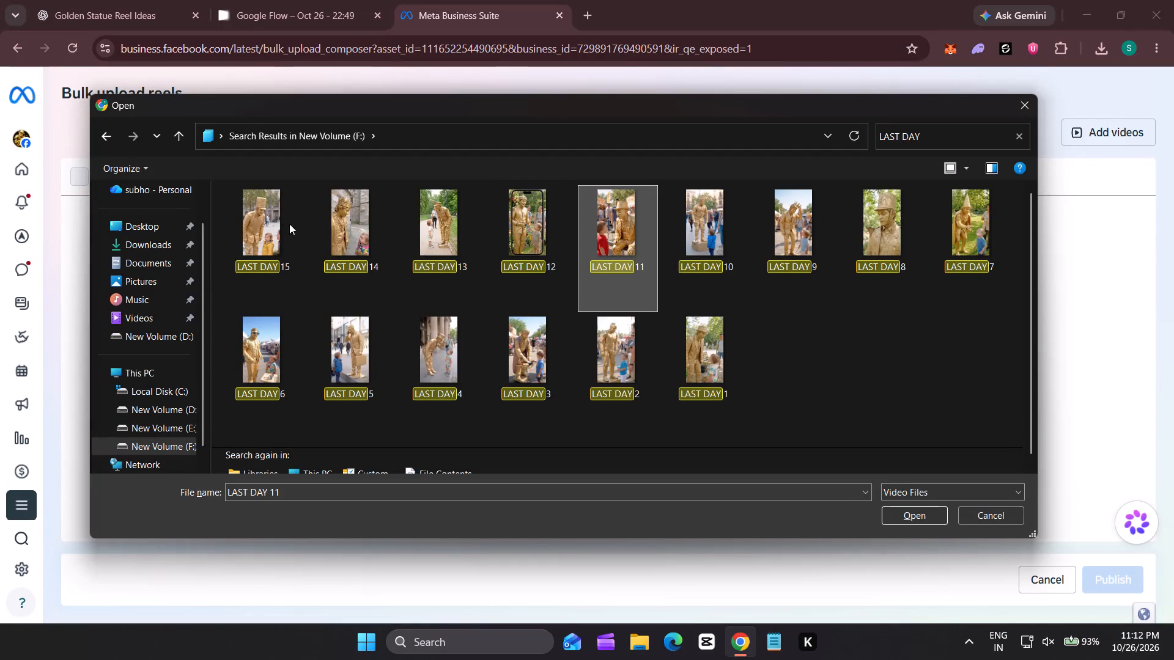
shift+click(273, 222)
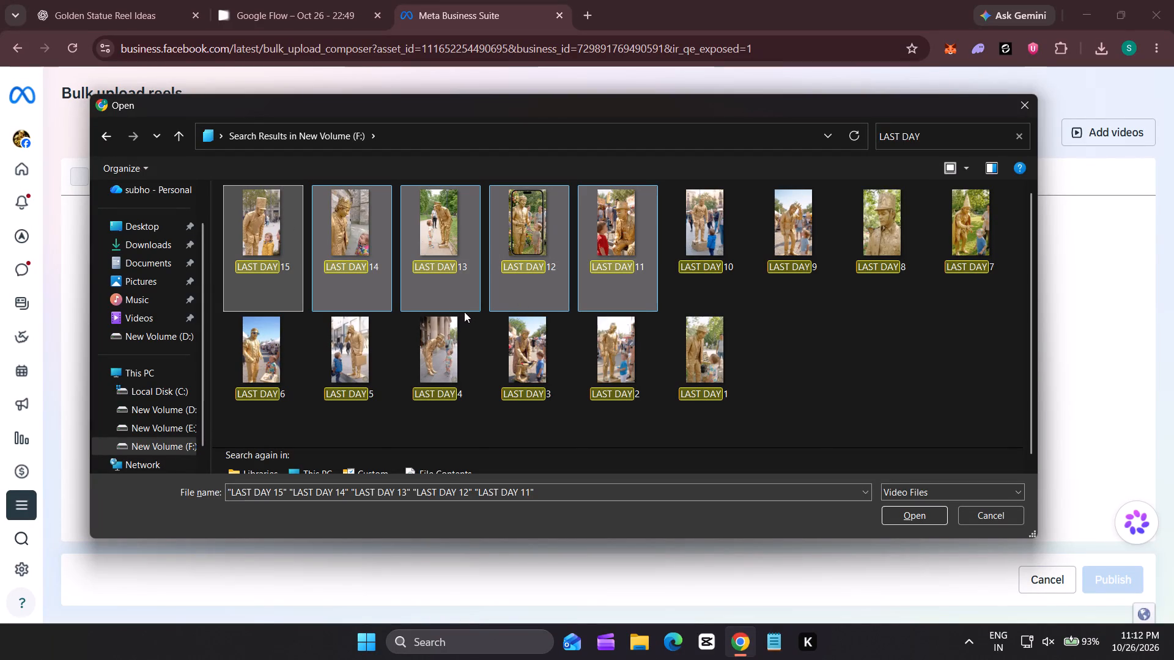
click(927, 516)
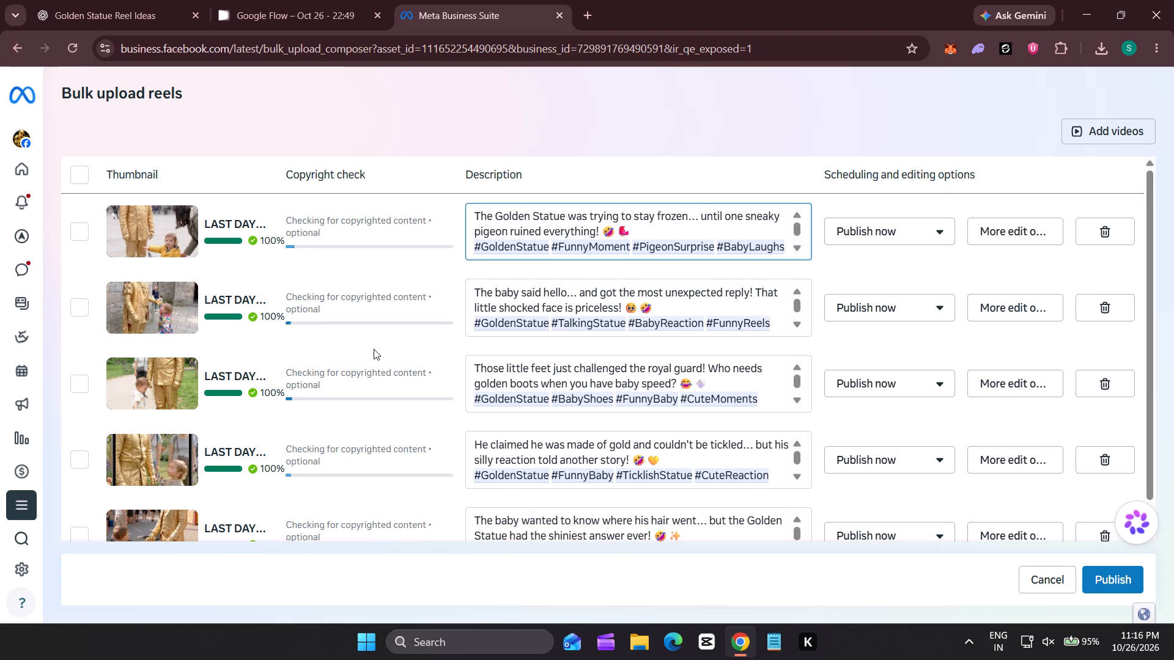
scroll(374, 349, down, 7)
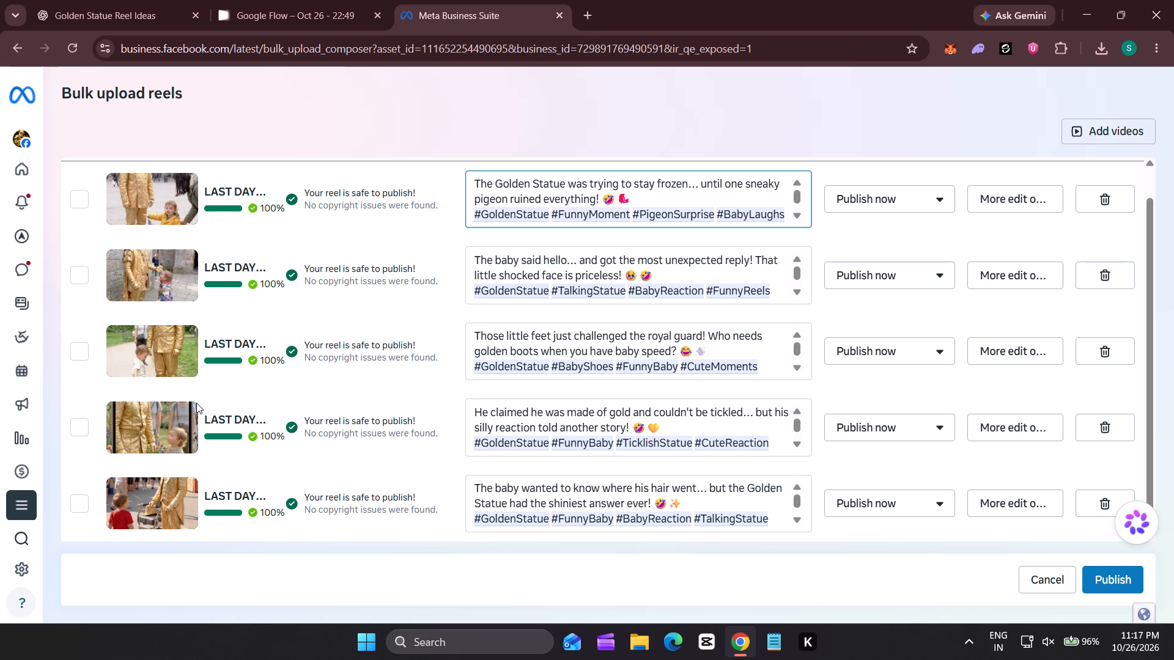
scroll(370, 395, down, 3)
click(1101, 579)
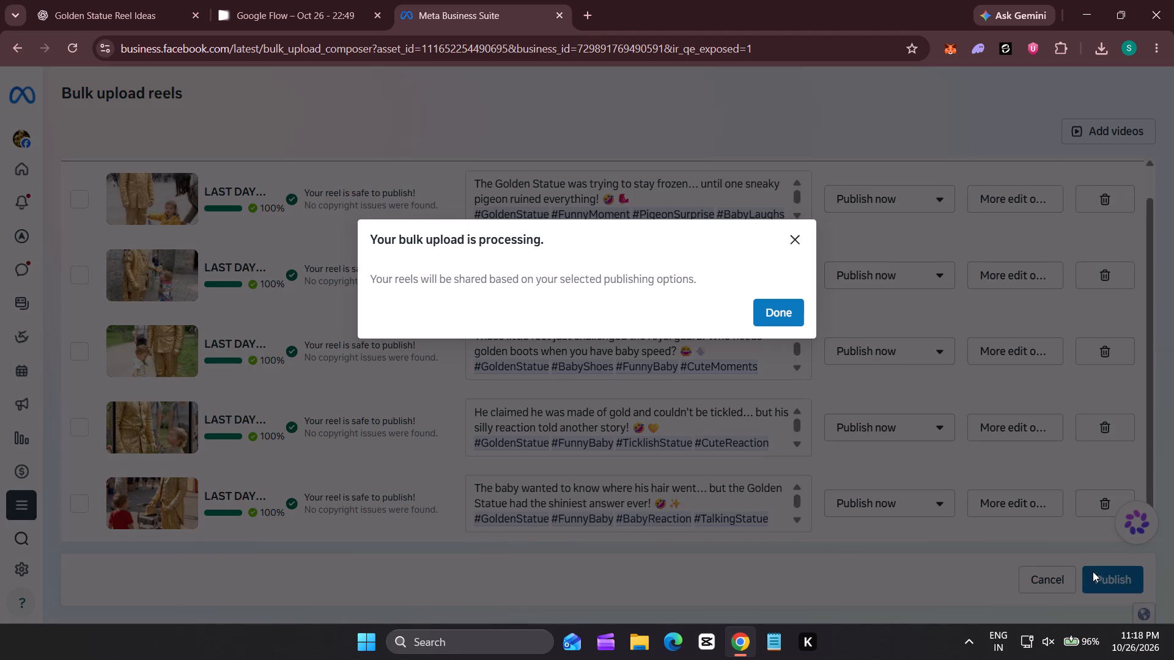
click(772, 320)
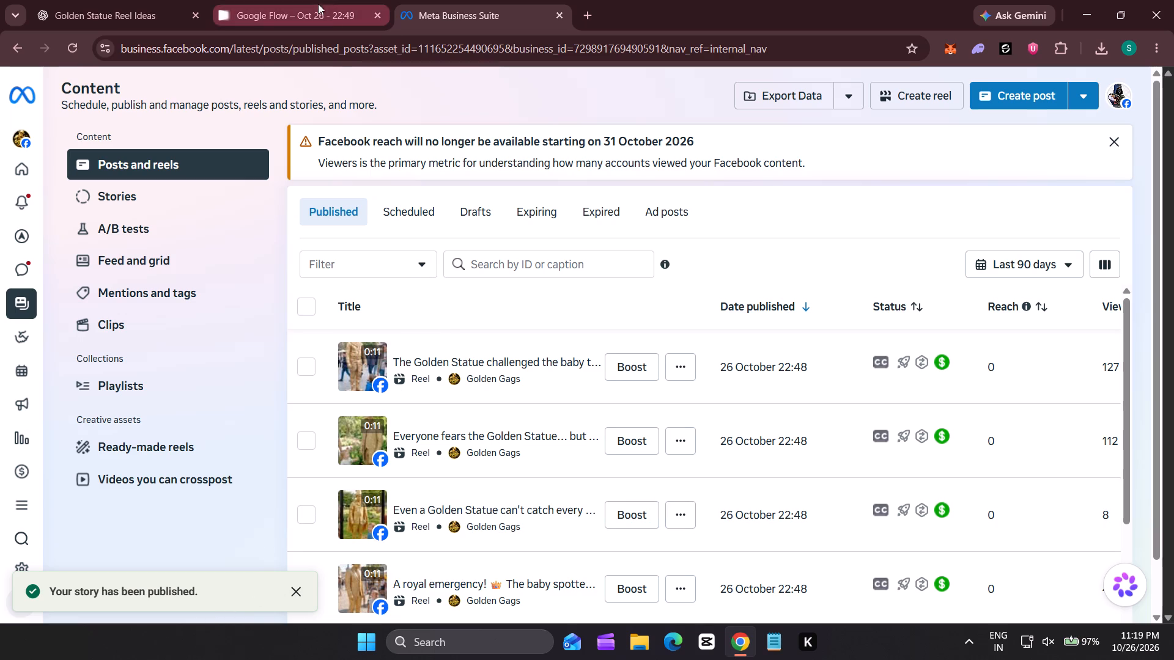
Find Facebook through a Google search in a new browser tab, open the site and check the Golden Gags page's notifications.
click(593, 20)
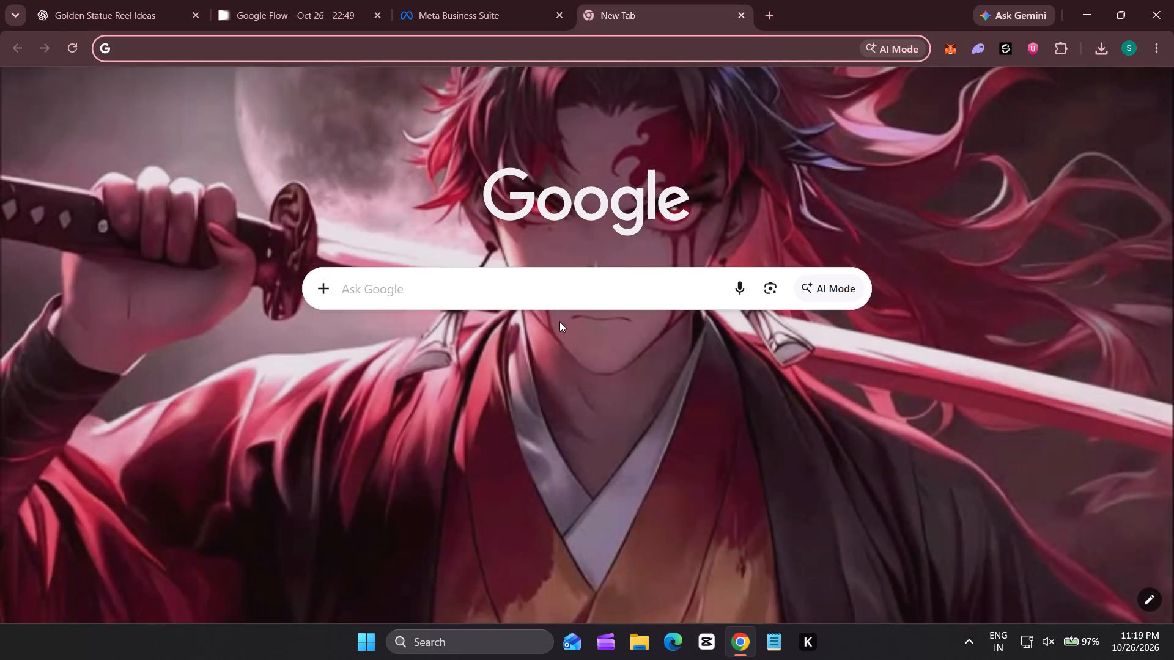
click(542, 293)
click(541, 328)
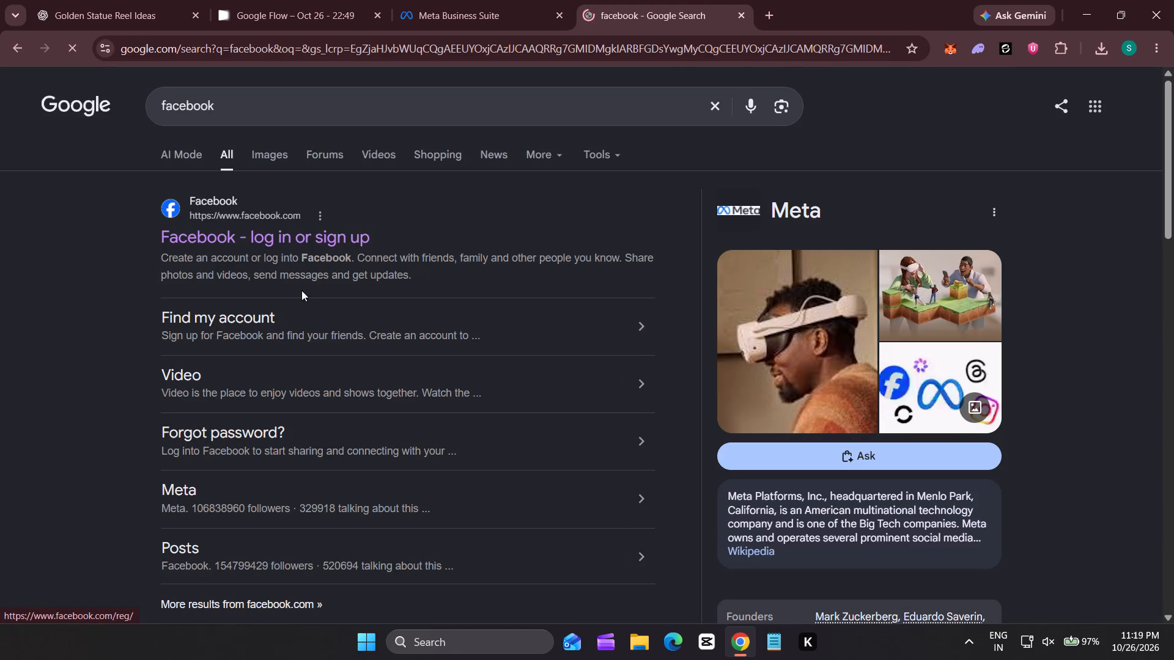
click(248, 239)
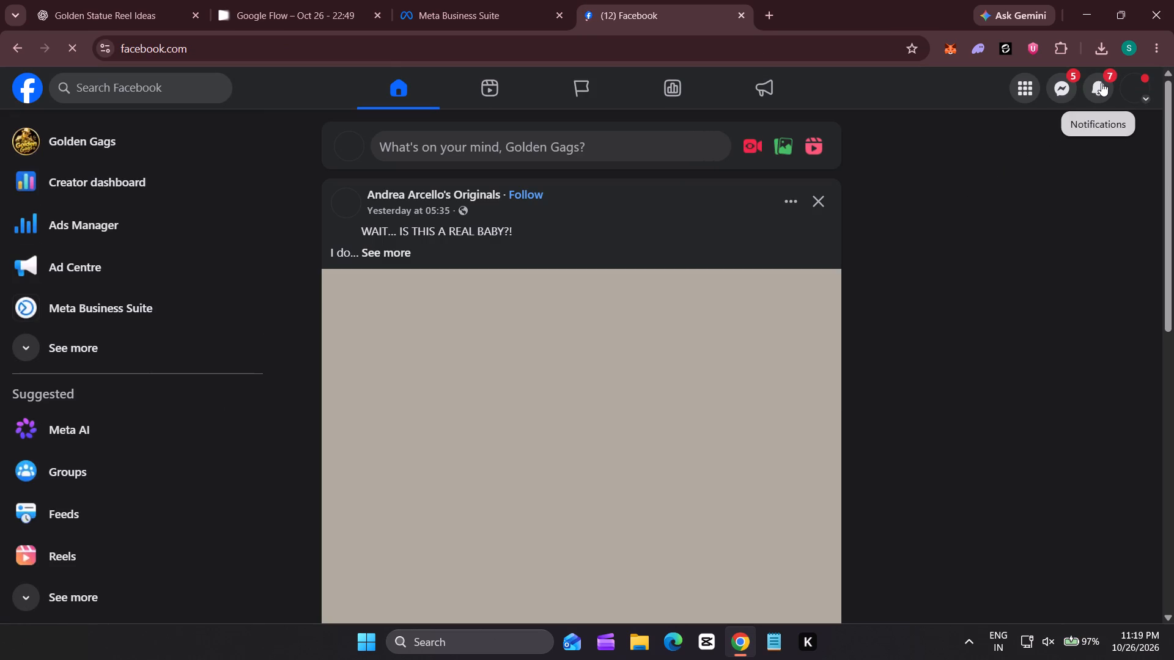
click(1101, 82)
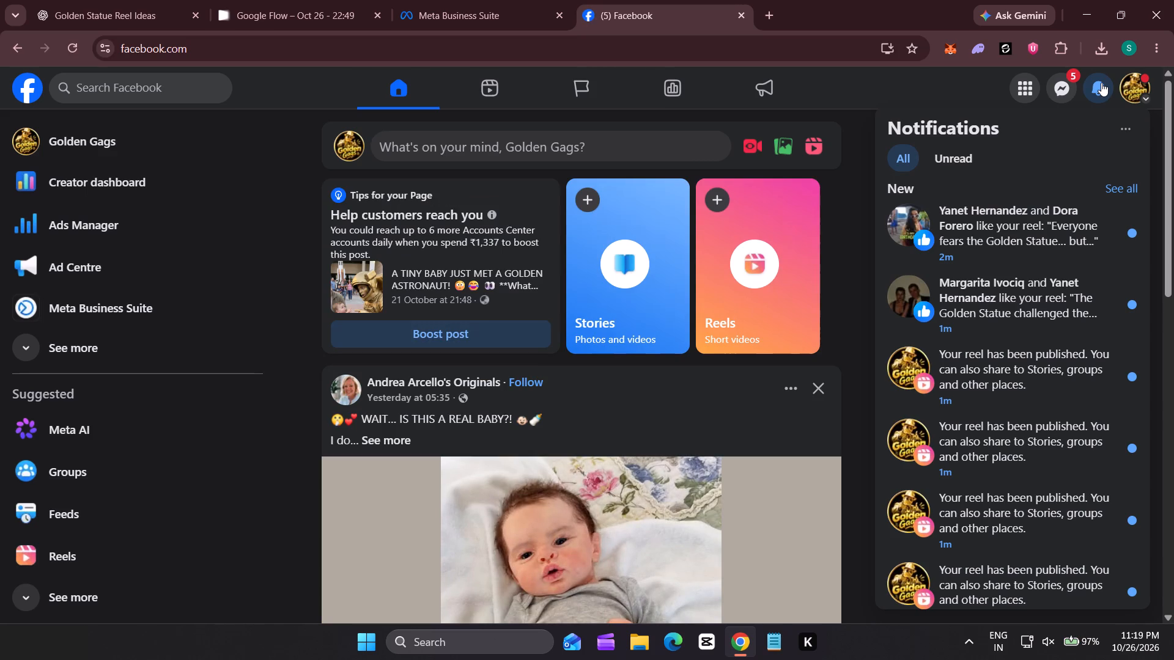
Open the Monetisation overview in the Golden Gags page's Creator dashboard.
click(116, 188)
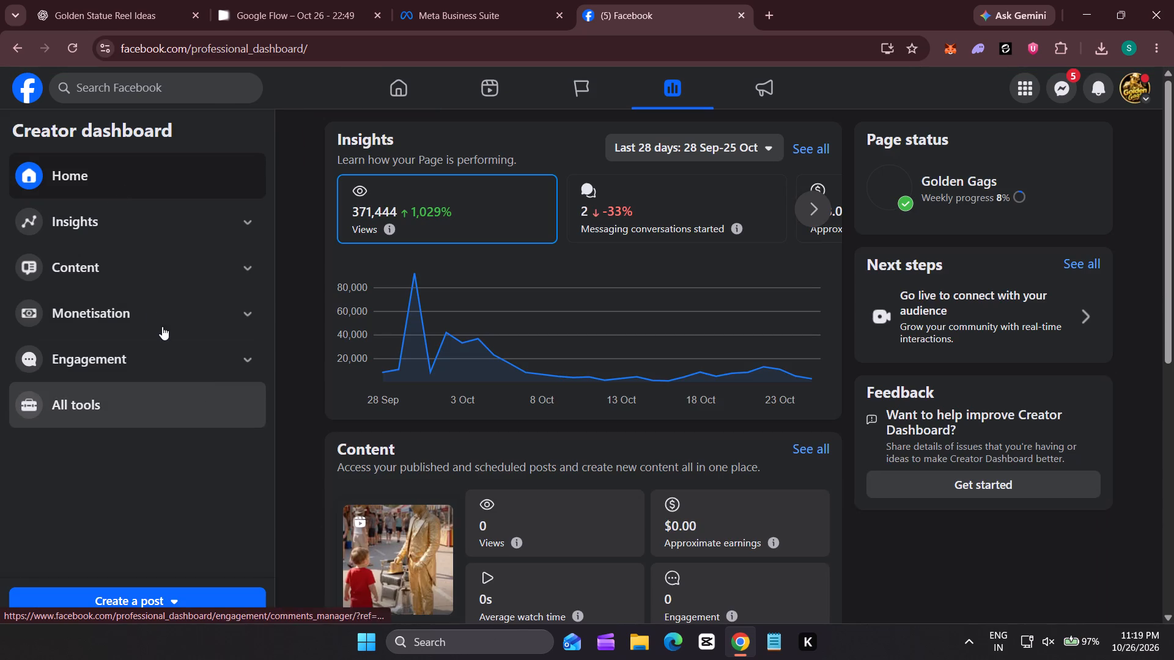
click(153, 313)
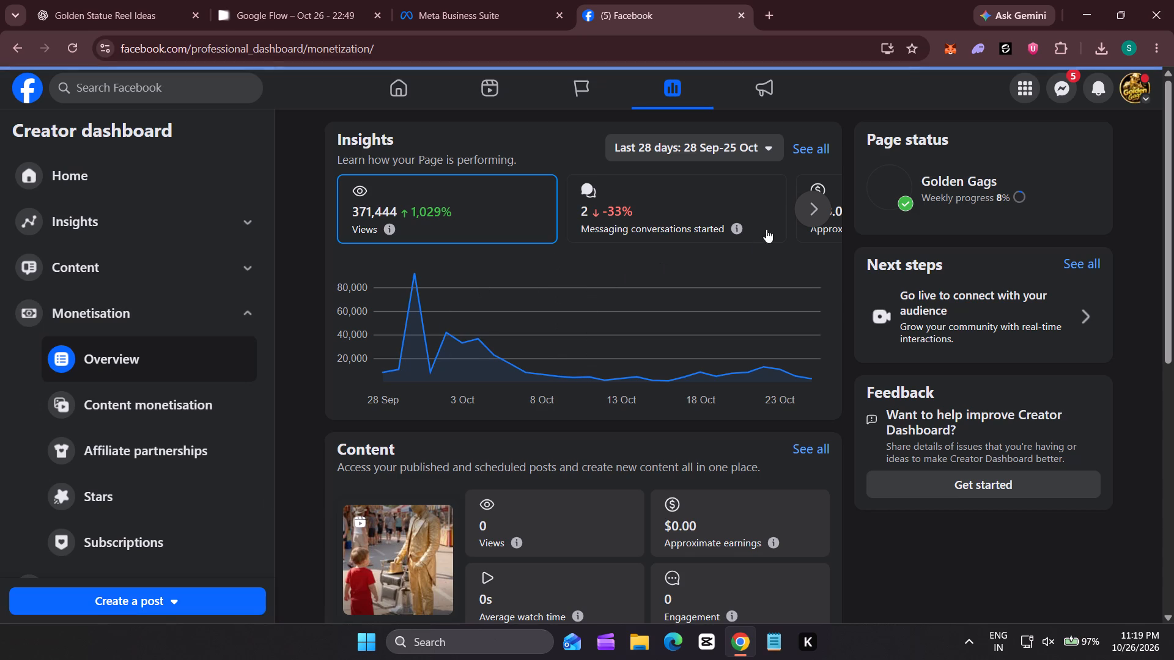
Review Golden Gags' insights, next steps, content monetisation earnings, active bonuses and notifications in Facebook's Creator dashboard.
click(799, 213)
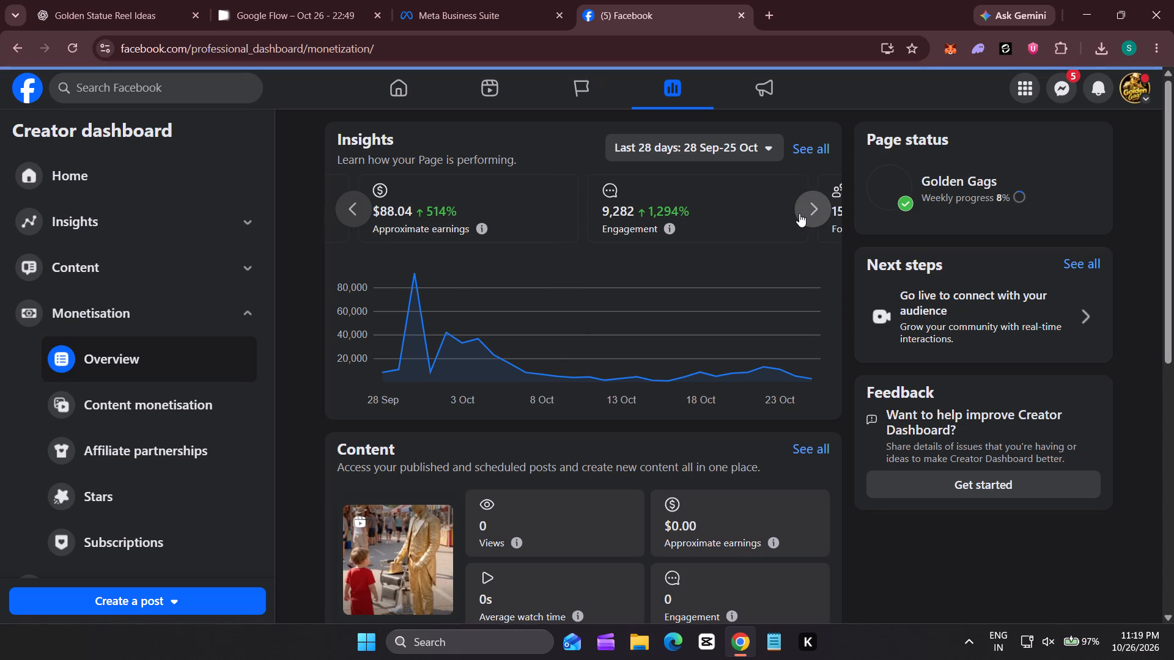
click(1083, 260)
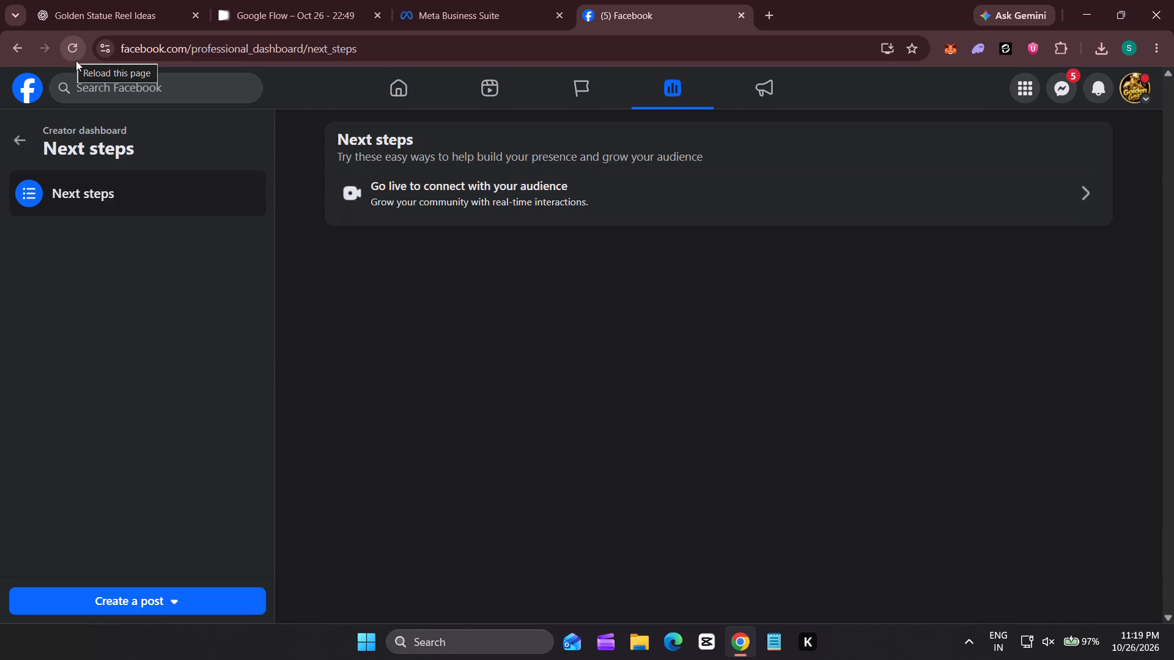
click(21, 148)
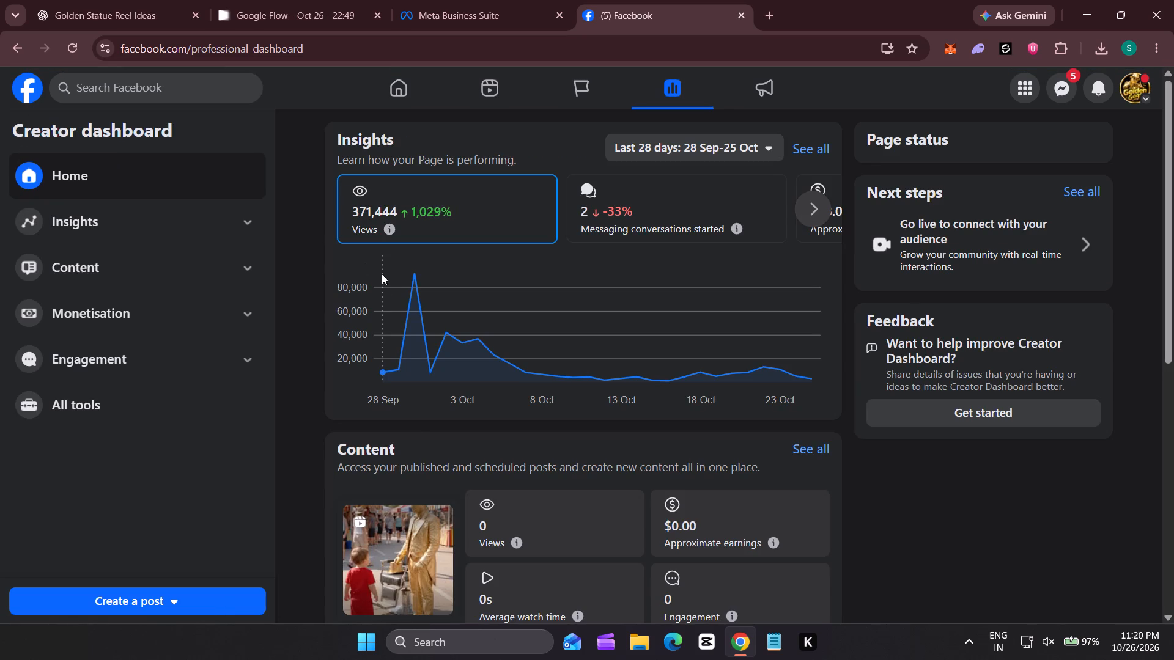
click(160, 322)
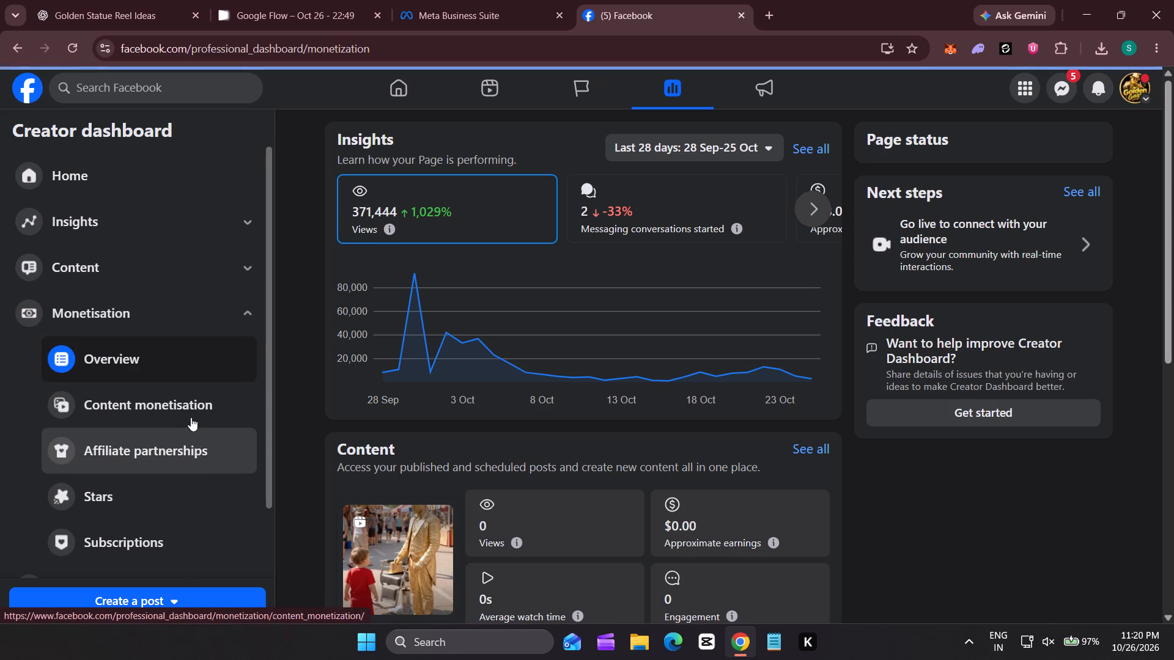
click(191, 409)
scroll(191, 408, down, 6)
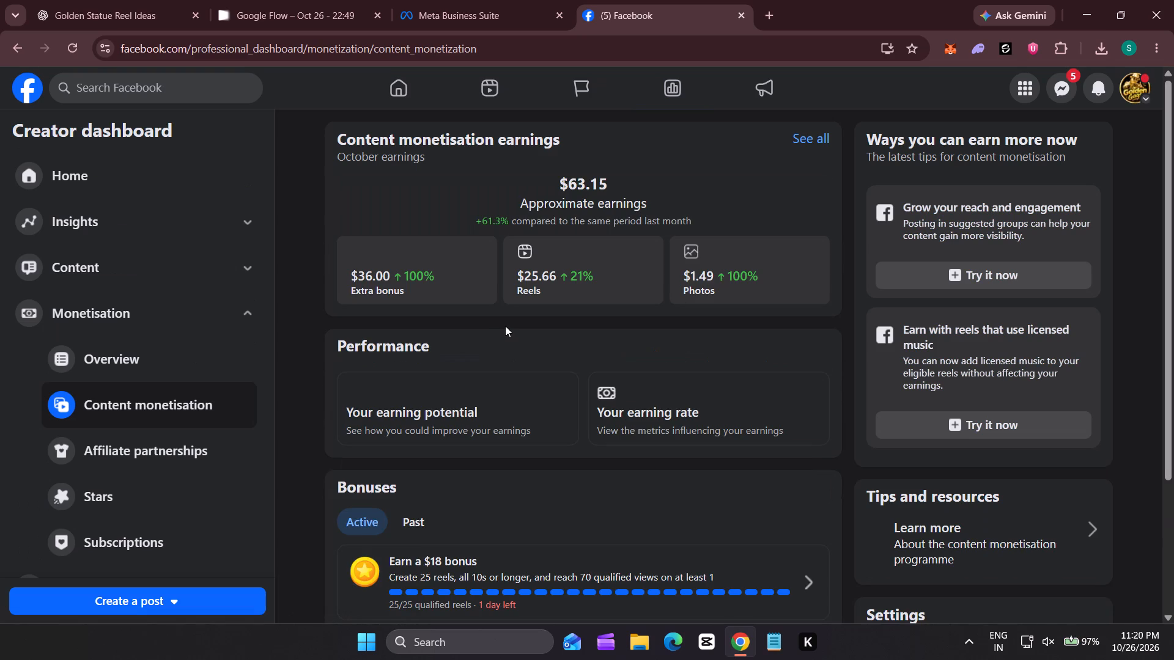
scroll(517, 322, down, 1)
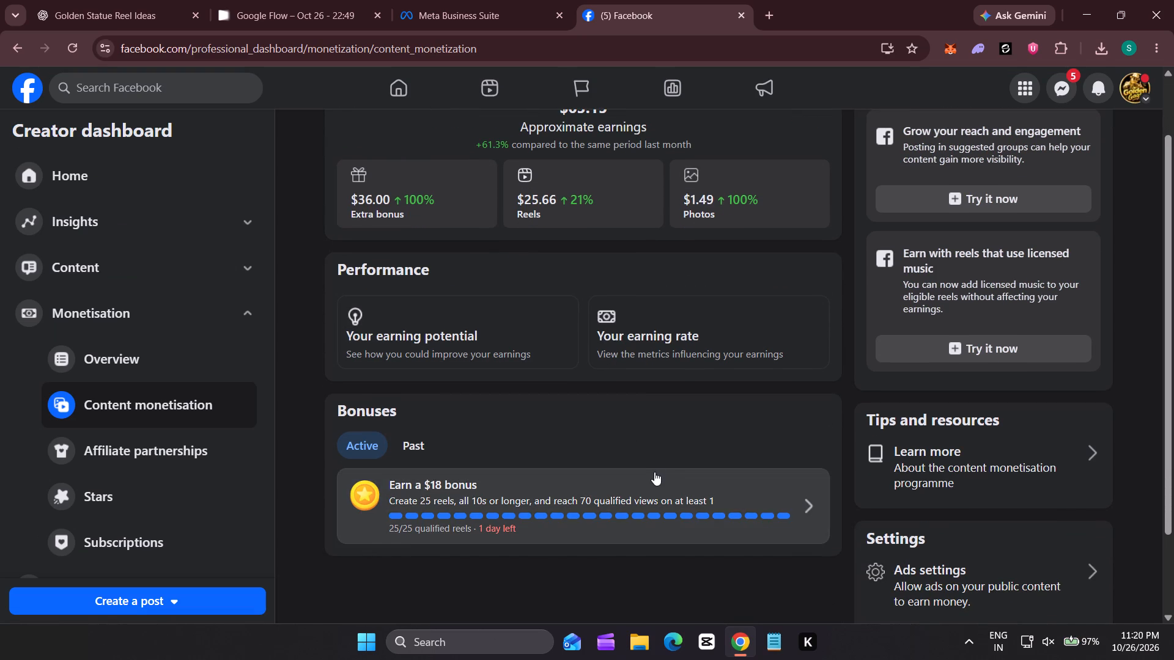
scroll(630, 445, up, 1)
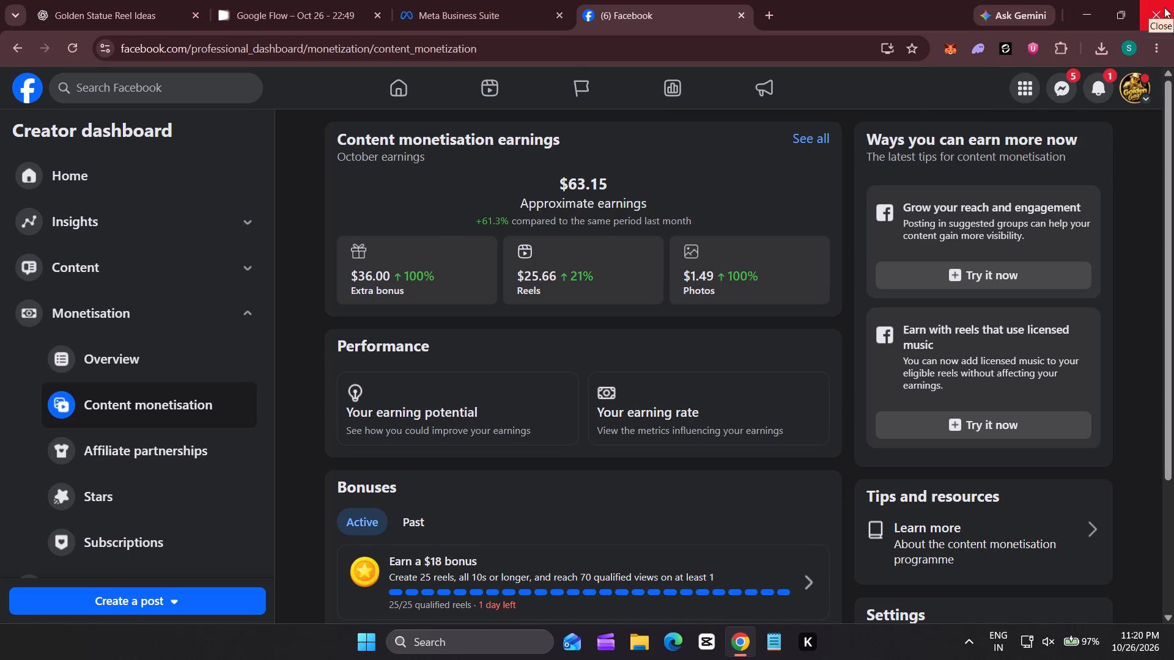
click(1100, 89)
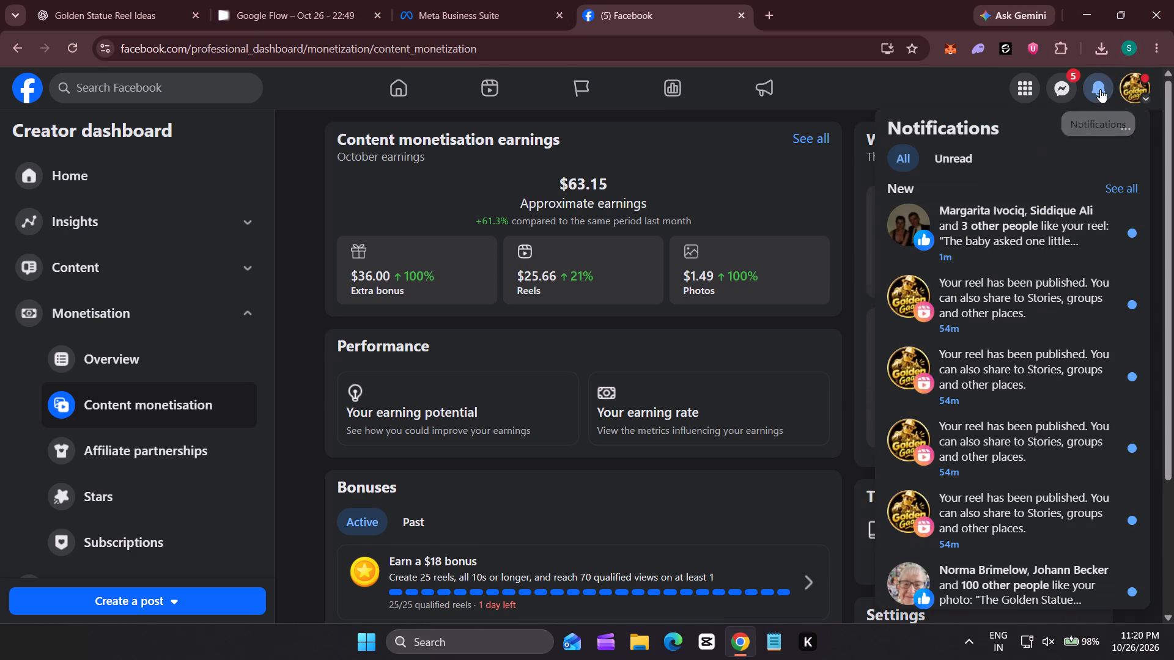
Close the browser and shut down the computer.
click(1151, 0)
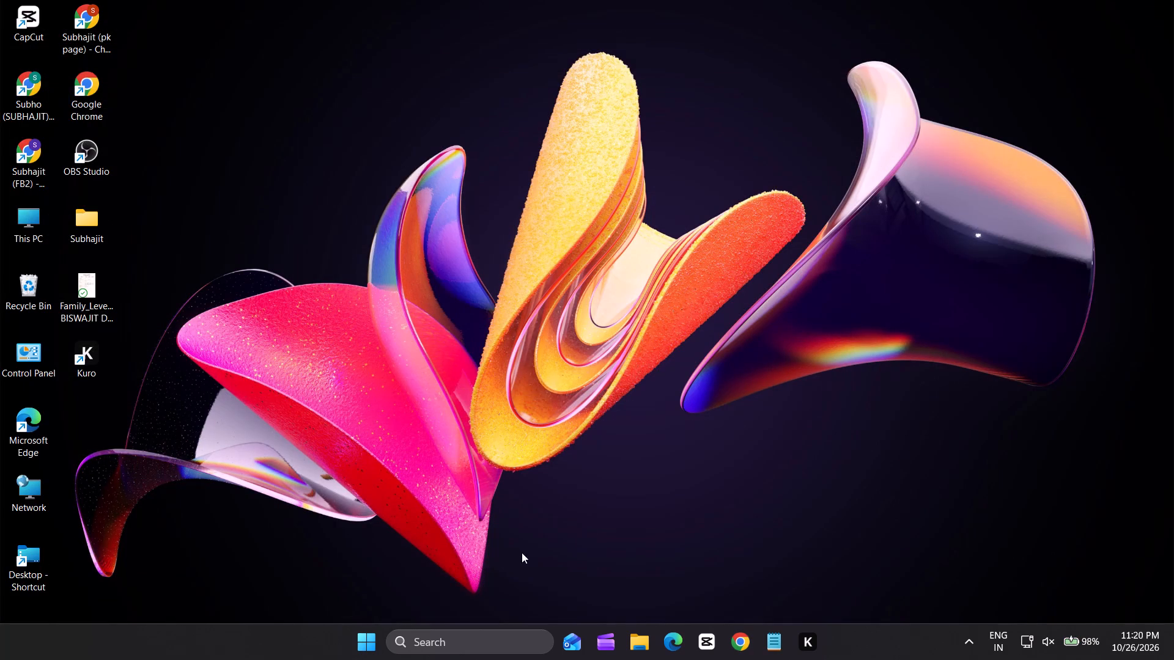
click(367, 636)
click(696, 588)
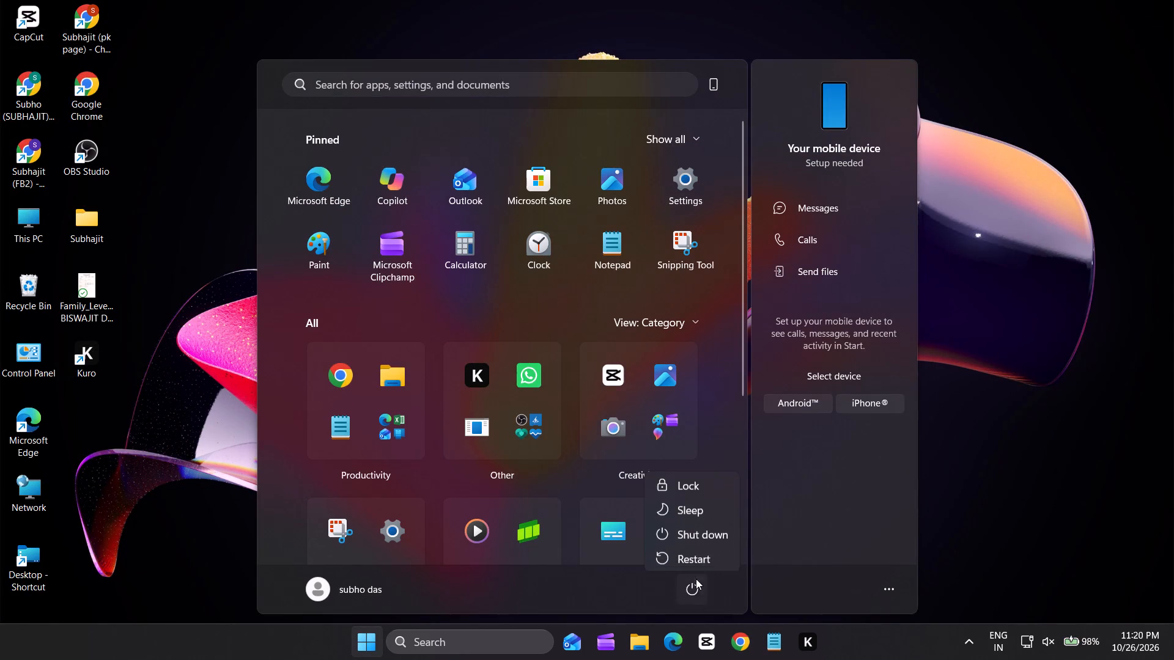
click(692, 534)
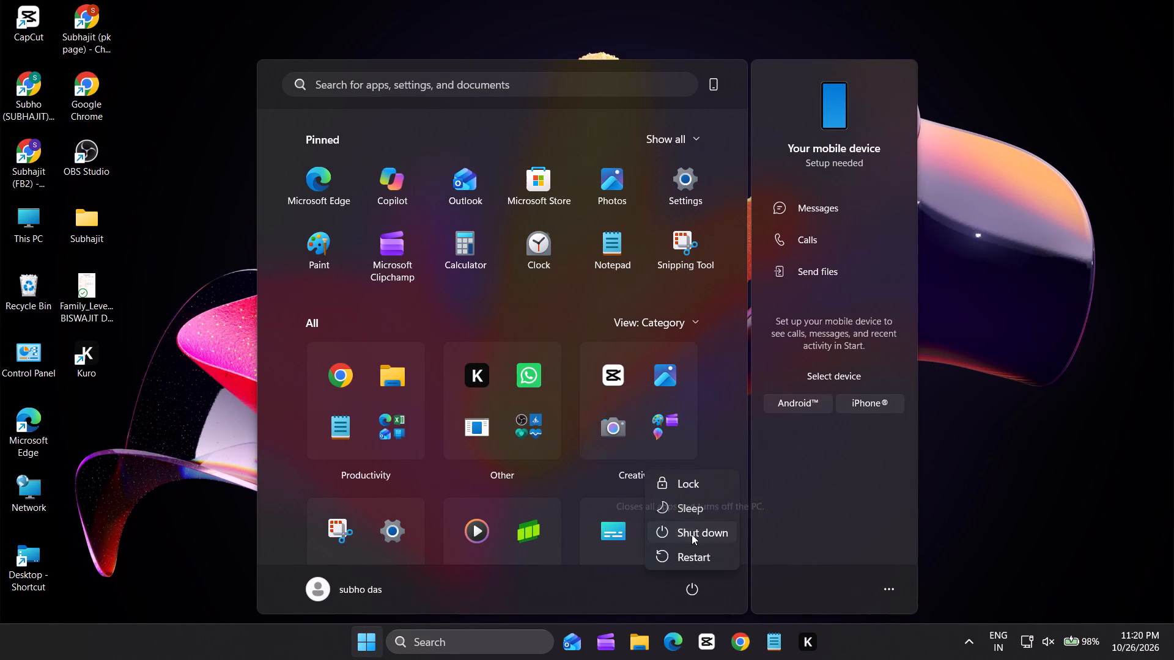